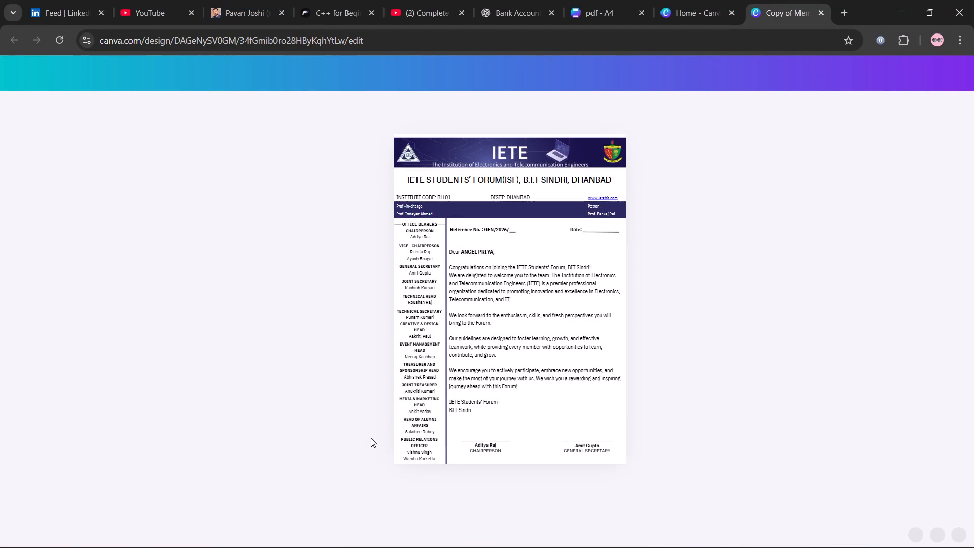
Examine the new-member welcome letters in the Copy of Memorandum of Understanding design, including pages 5 and 15 to 17.
left_click(412, 489)
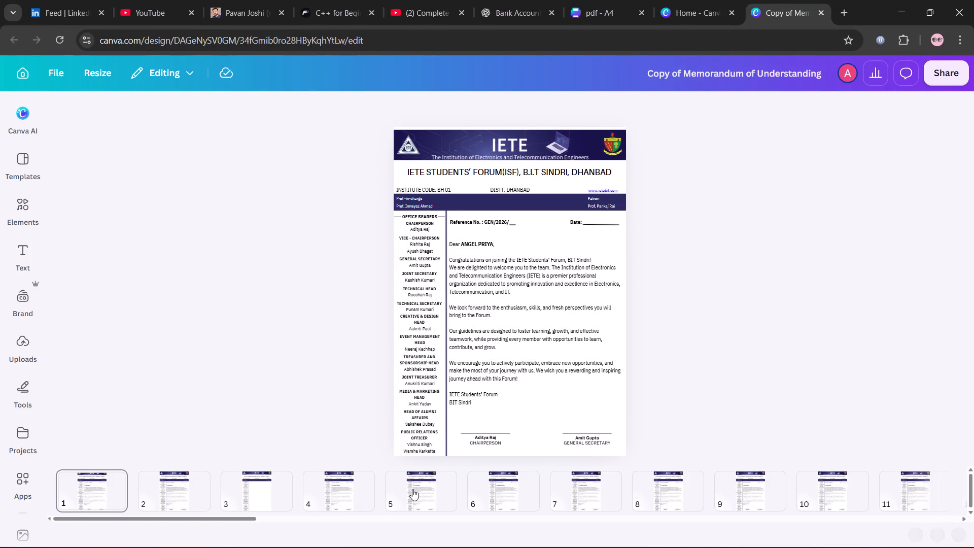
scroll(412, 489, "left", 5)
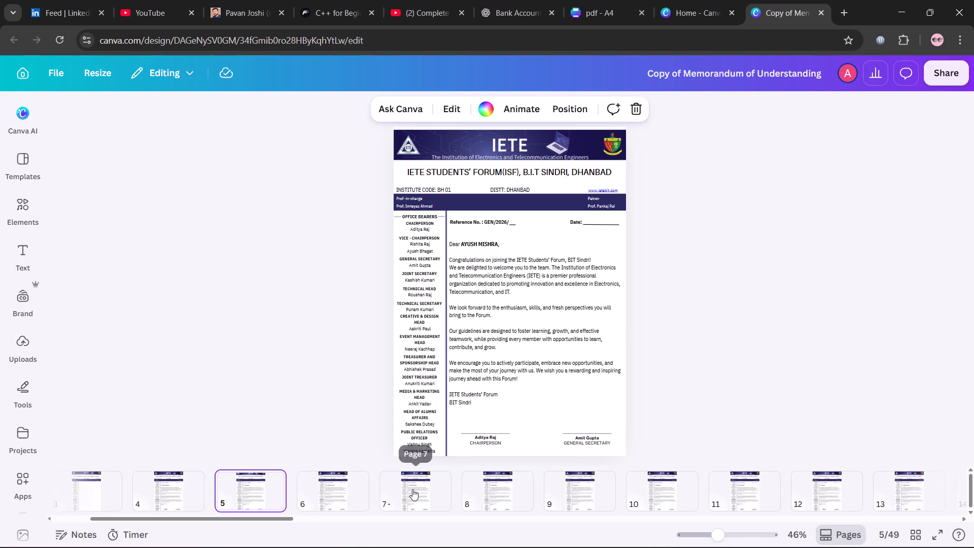
scroll(412, 489, "left", 8)
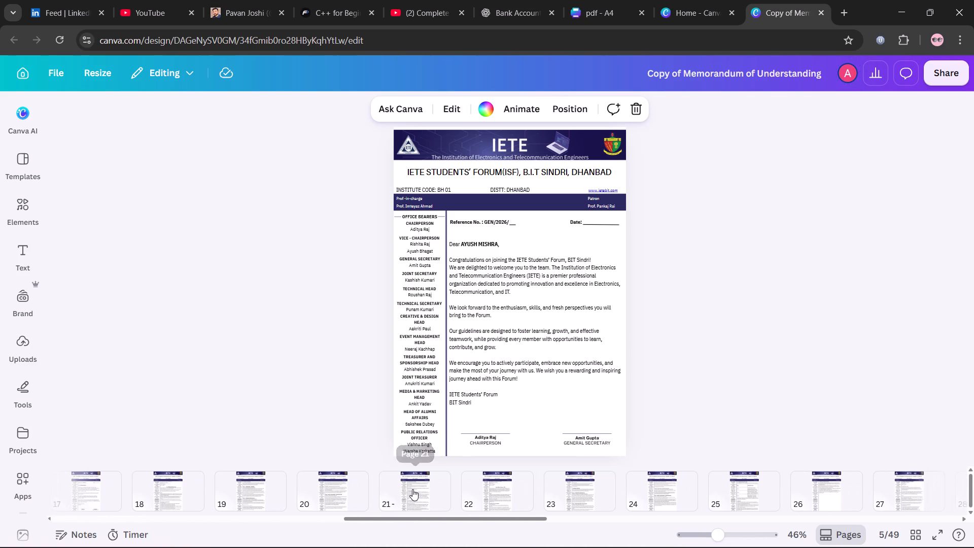
left_click(269, 489)
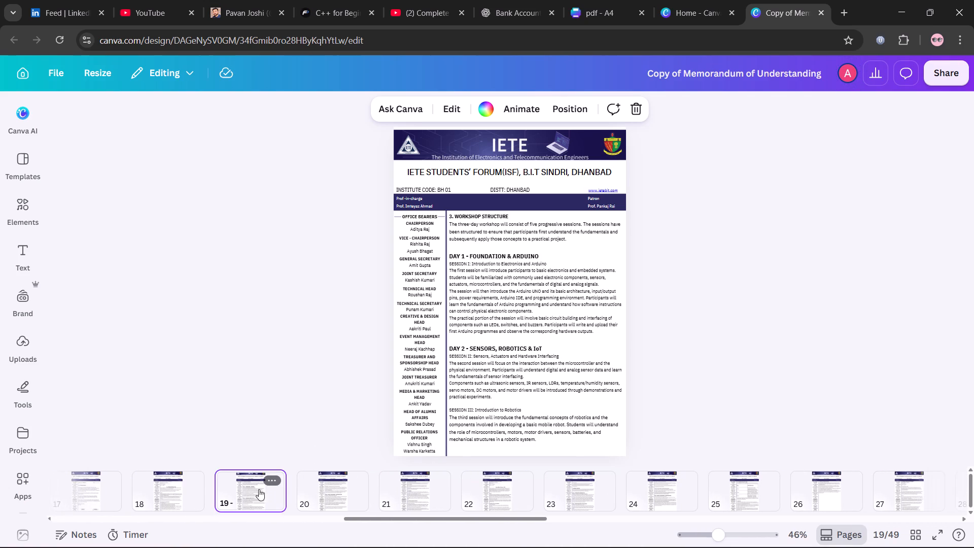
left_click(154, 487)
scroll(154, 487, "right", 4)
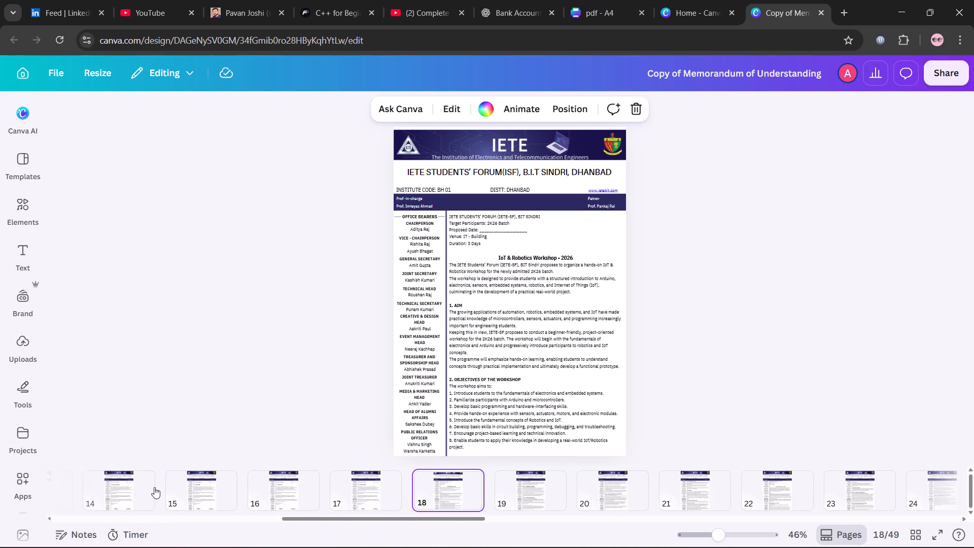
left_click(218, 488)
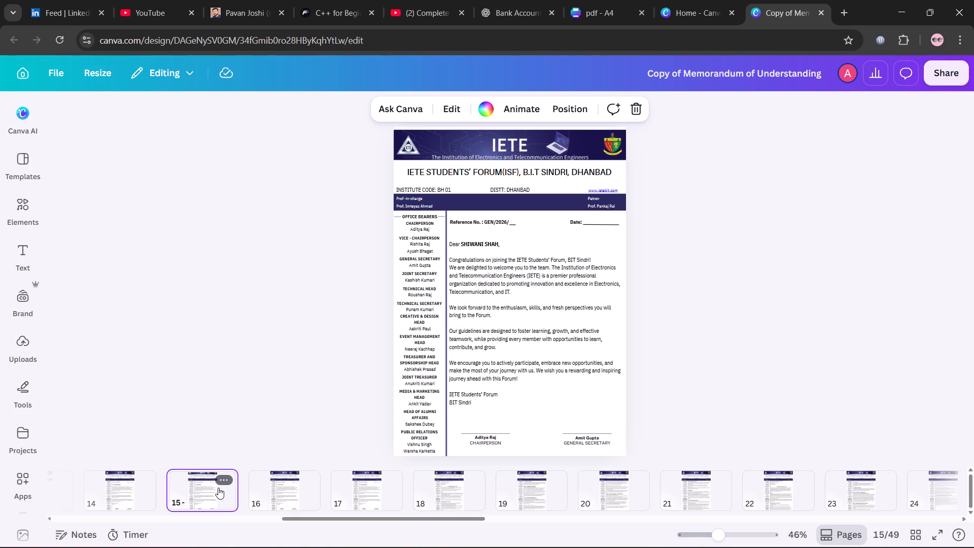
left_click(283, 496)
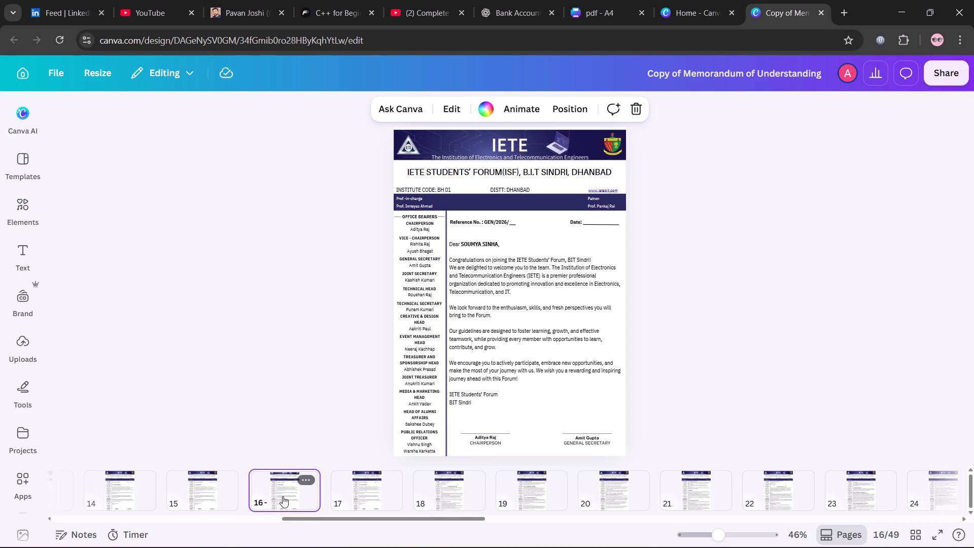
left_click(369, 505)
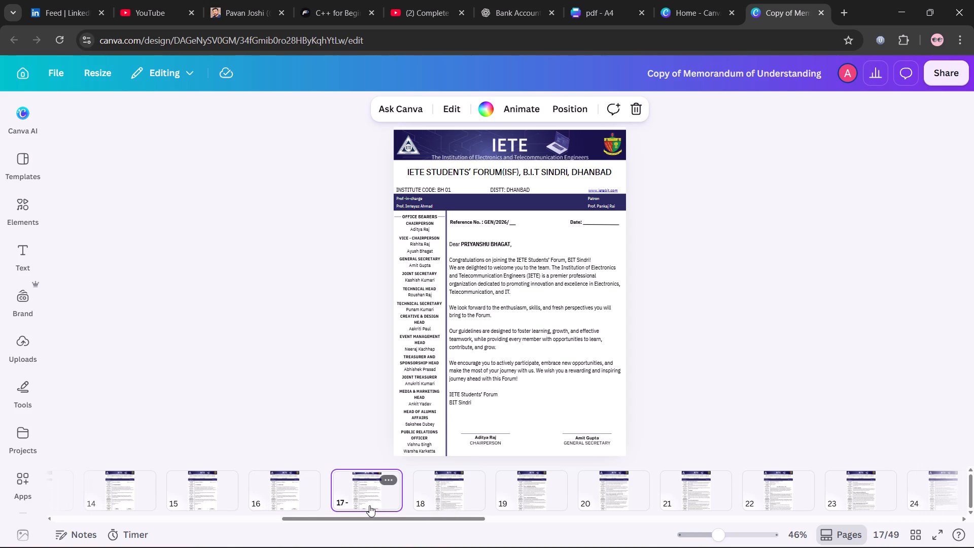
Examine the IoT & Robotics and video-editing workshop proposals on pages 18 to 26.
left_click(448, 497)
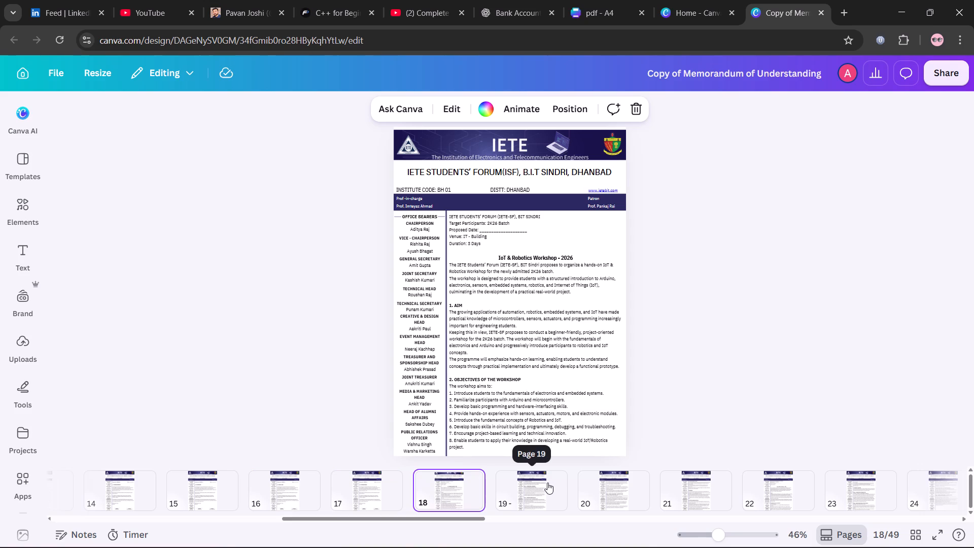
left_click(546, 483)
left_click(610, 486)
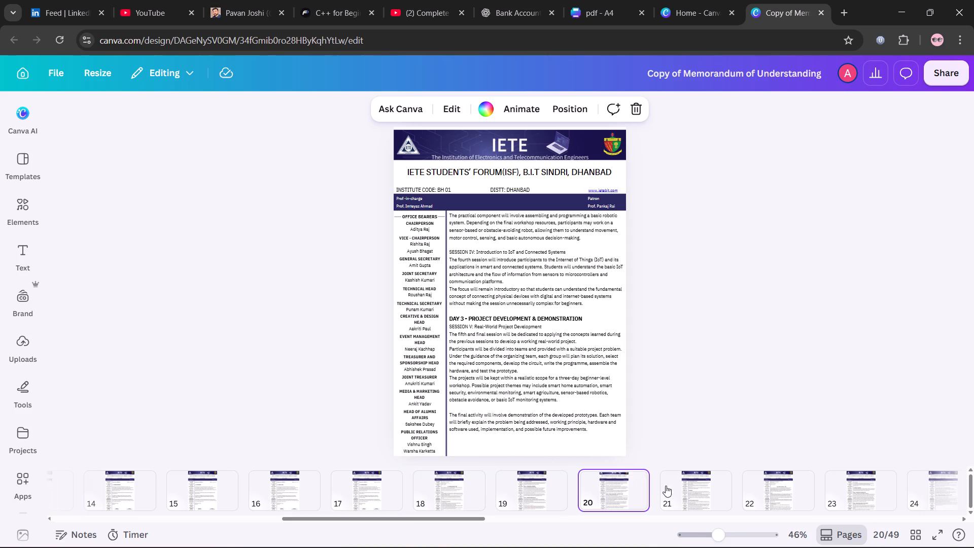
left_click(679, 486)
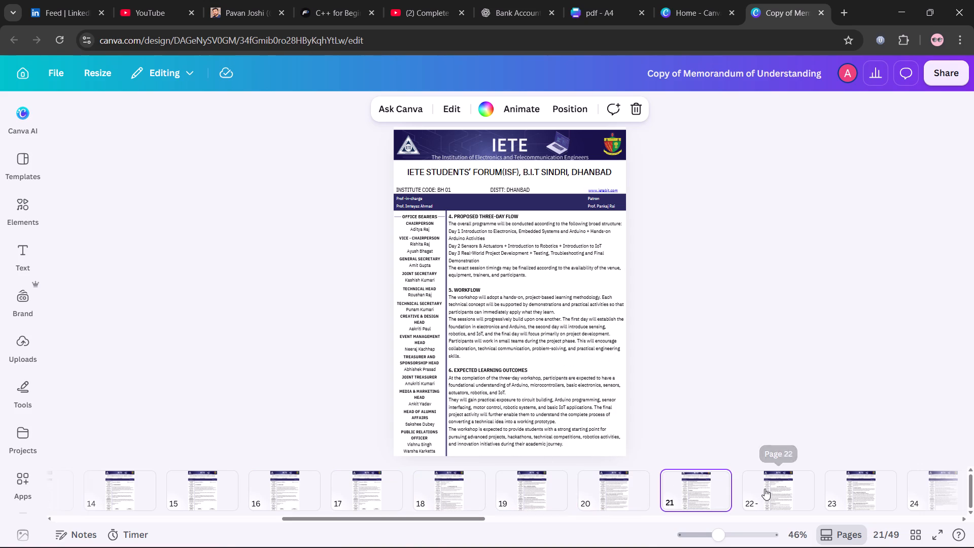
left_click(766, 488)
scroll(766, 488, "left", 1)
left_click(766, 488)
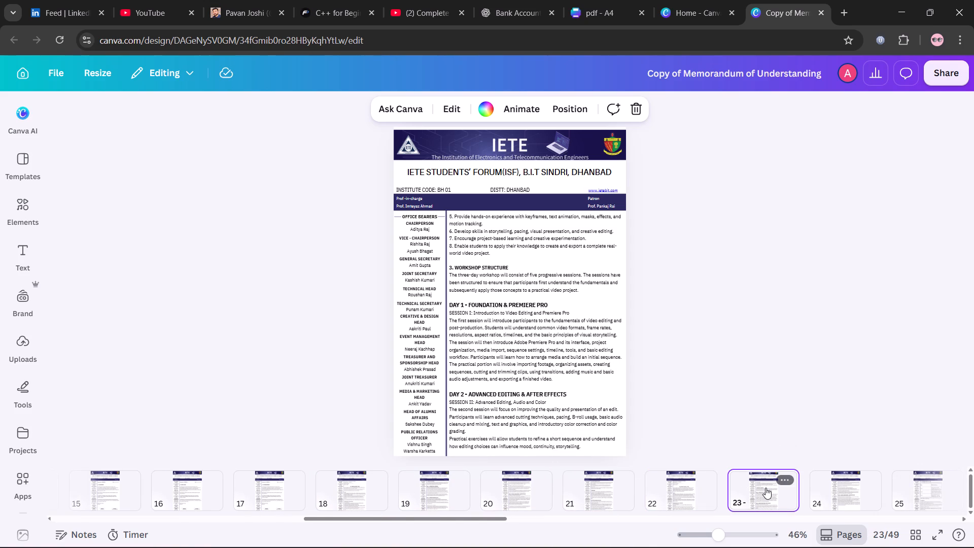
scroll(766, 488, "left", 1)
left_click(766, 488)
scroll(766, 488, "left", 1)
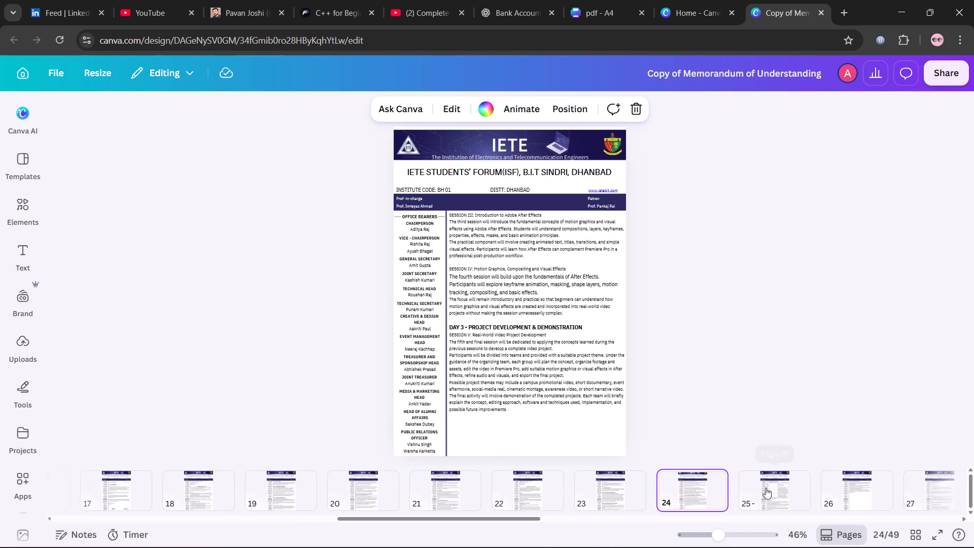
left_click(766, 488)
scroll(766, 488, "left", 1)
left_click(766, 488)
scroll(766, 488, "left", 1)
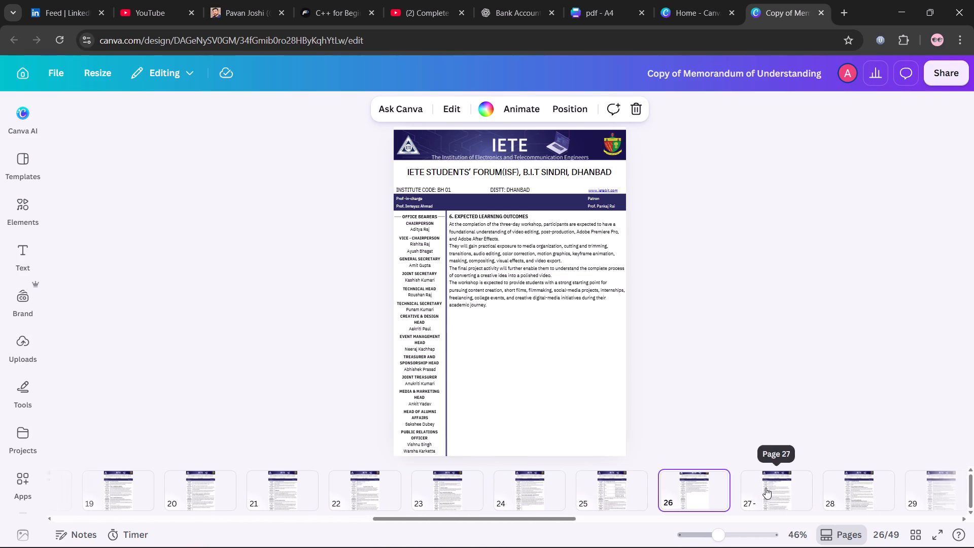
Examine the AI/ML workshop proposal, the estimated budget table and the letterhead pages from page 27 to page 33.
left_click(766, 488)
scroll(766, 488, "left", 1)
left_click(766, 488)
scroll(766, 488, "left", 1)
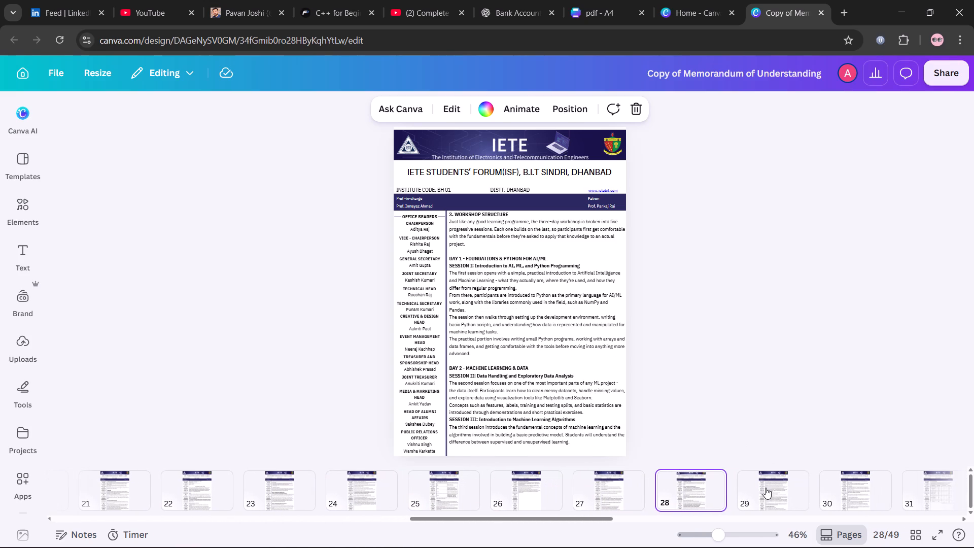
left_click(782, 488)
scroll(782, 488, "left", 1)
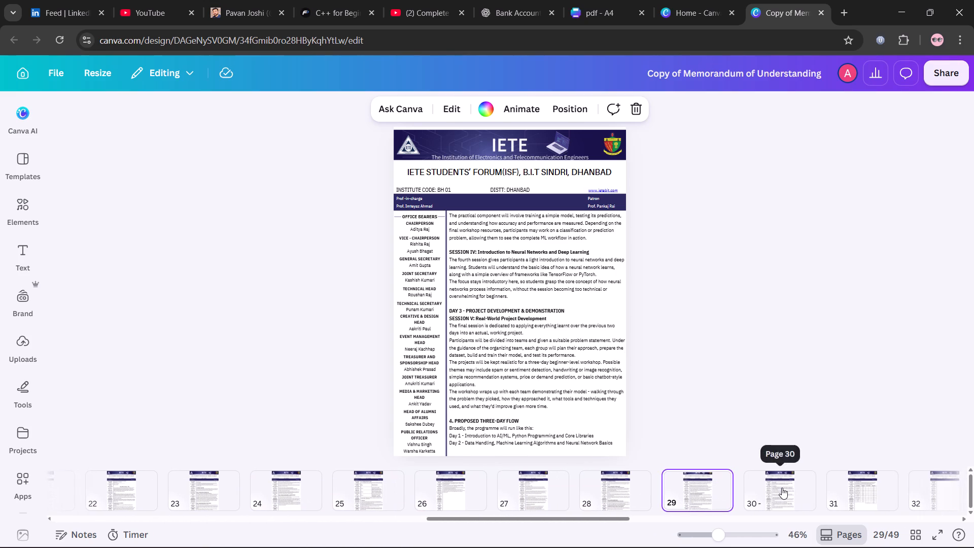
left_click(782, 488)
scroll(782, 488, "left", 1)
left_click(782, 488)
scroll(782, 488, "left", 1)
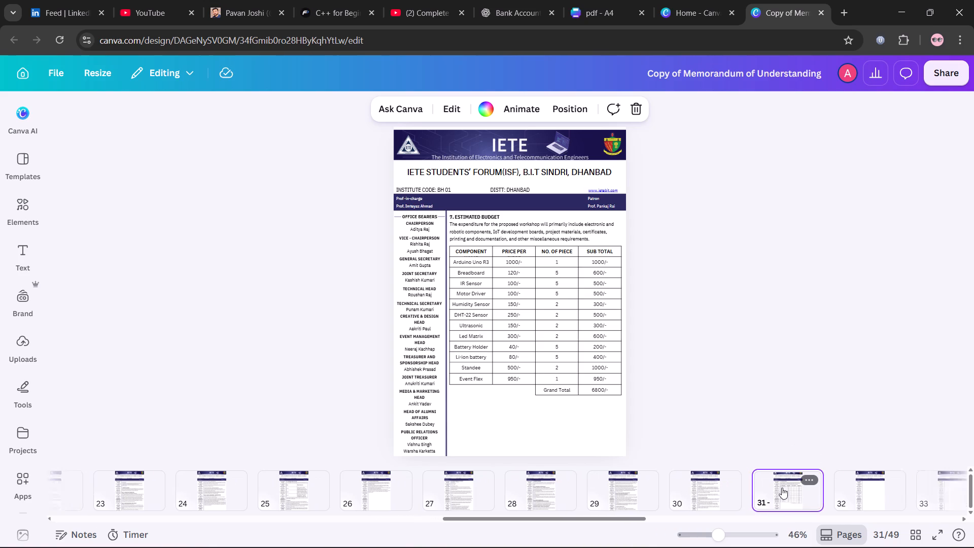
scroll(782, 488, "left", 1)
left_click(782, 488)
left_click(706, 487)
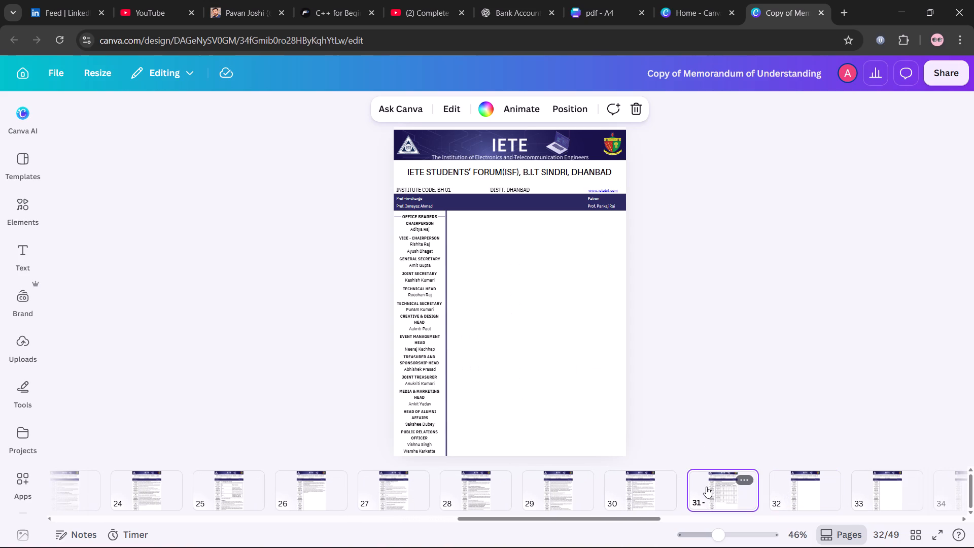
scroll(781, 497, "left", 2)
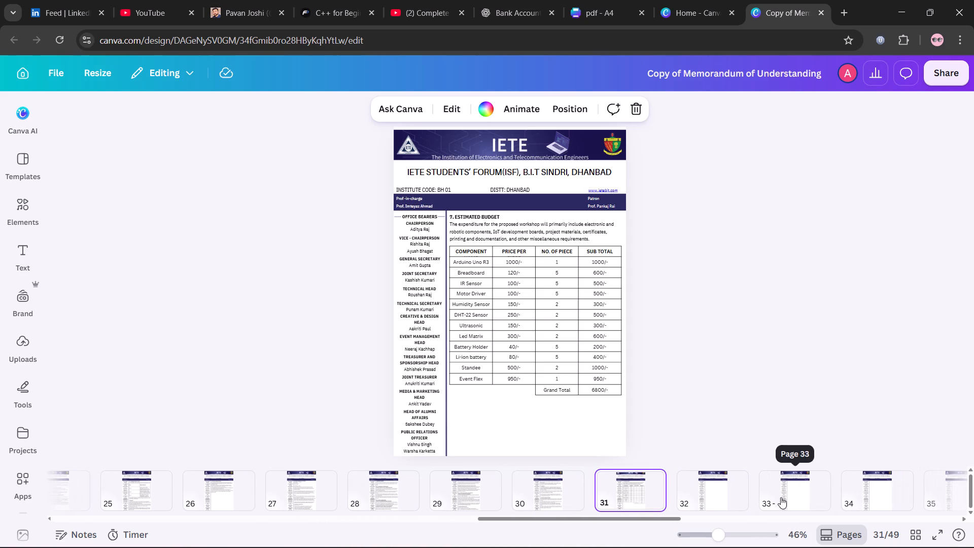
left_click(781, 497)
scroll(781, 497, "left", 8)
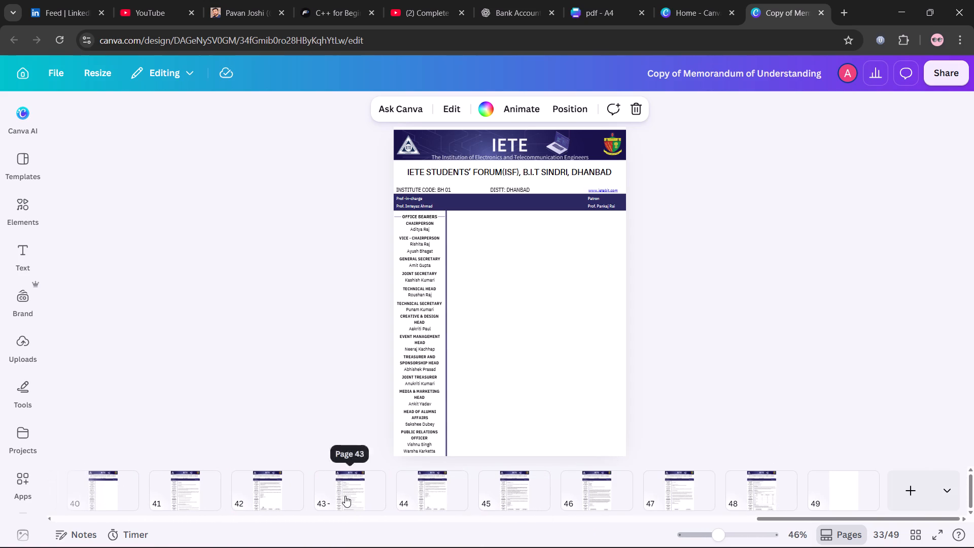
Examine the formal letters to the school principals and the Director on pages 41 to 46, checking the pdf design for comparison.
scroll(345, 496, "right", 1)
left_click(232, 490)
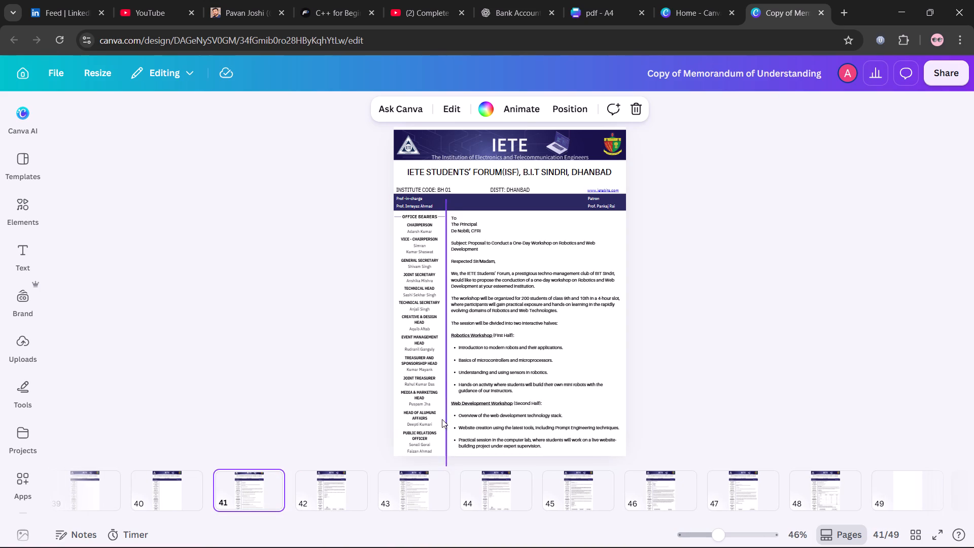
left_click(348, 498)
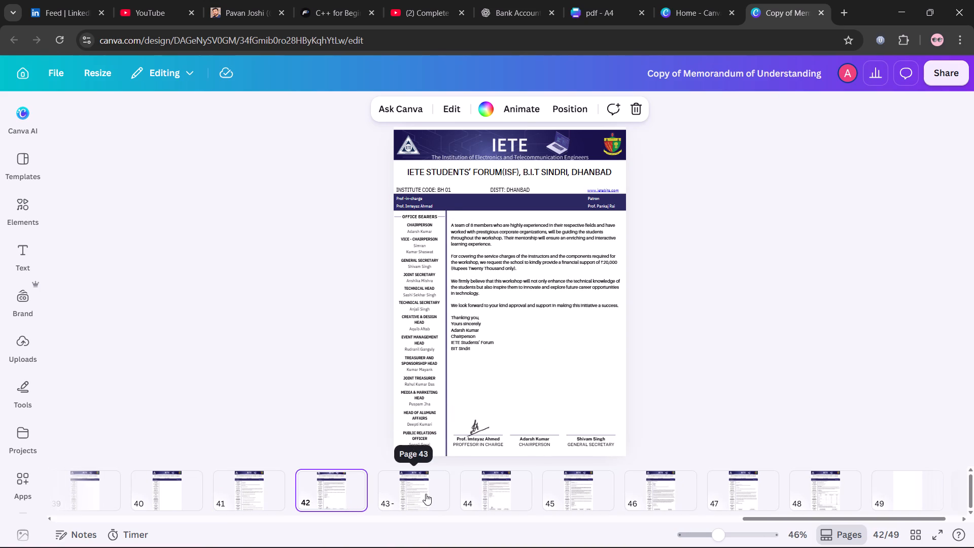
left_click(426, 494)
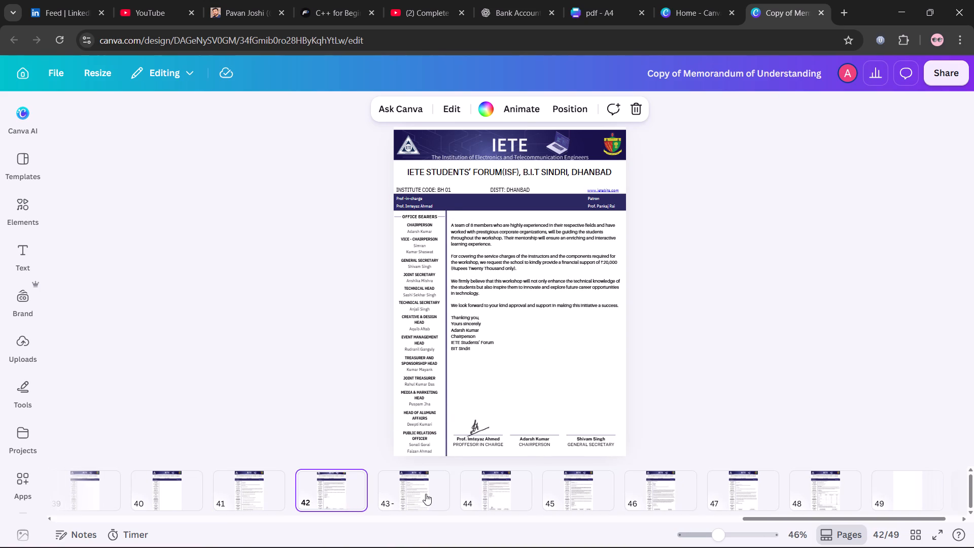
left_click(350, 495)
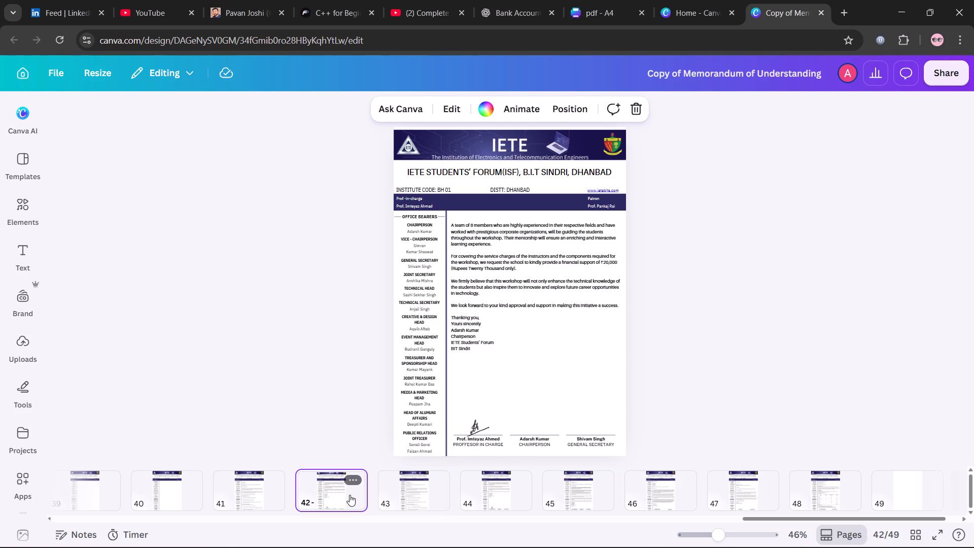
left_click(473, 484)
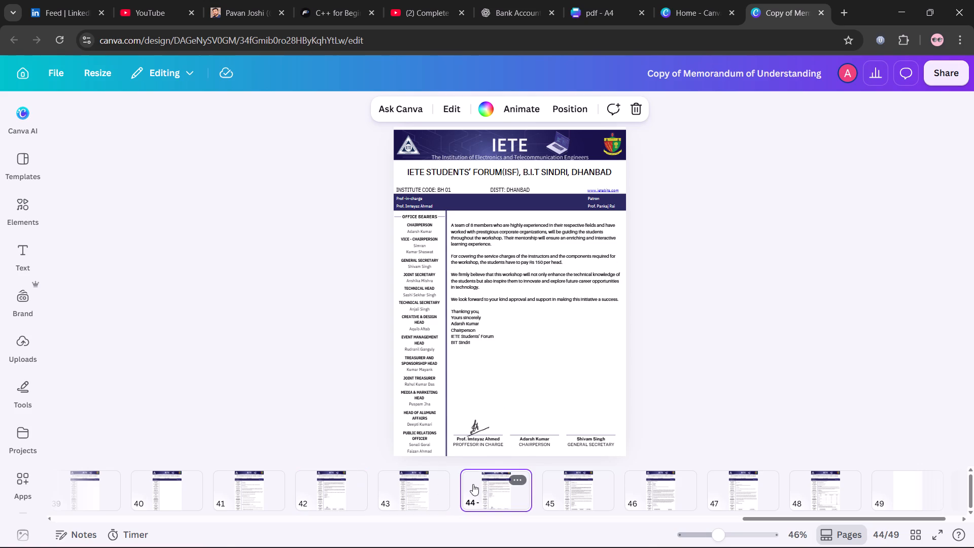
left_click(559, 486)
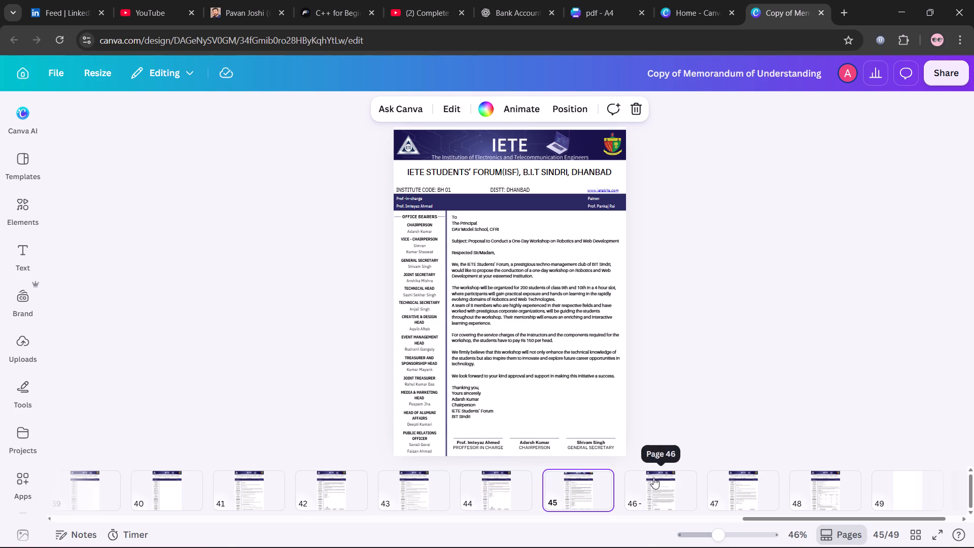
left_click(653, 477)
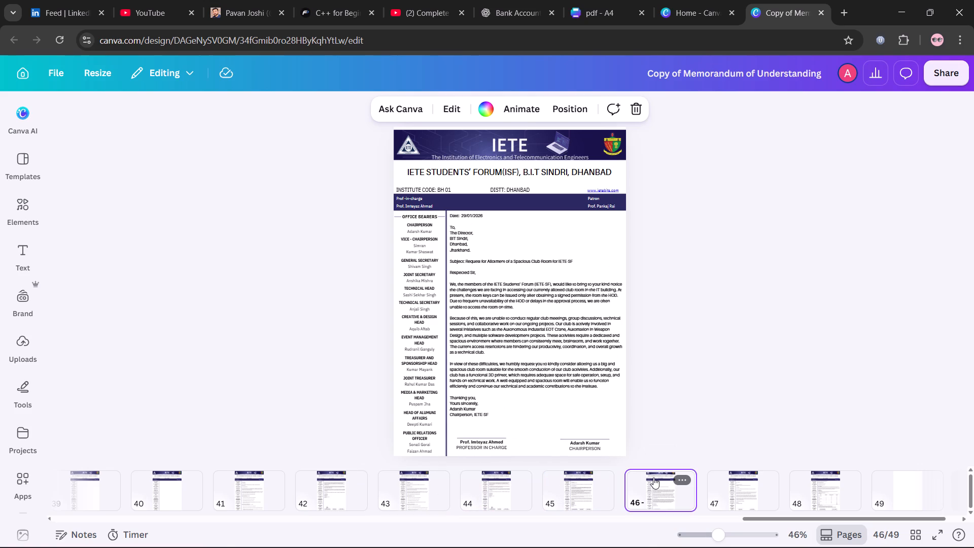
left_click(611, 0)
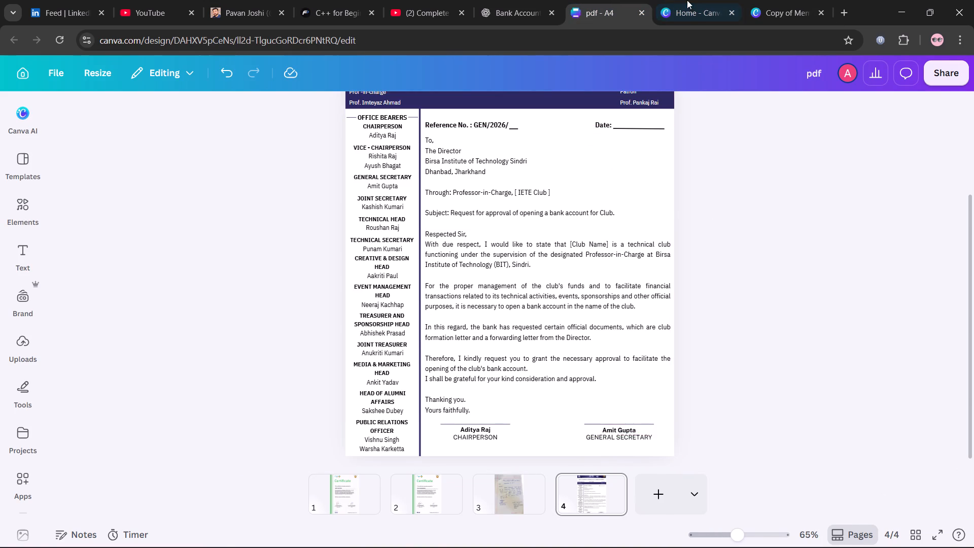
left_click(746, 1)
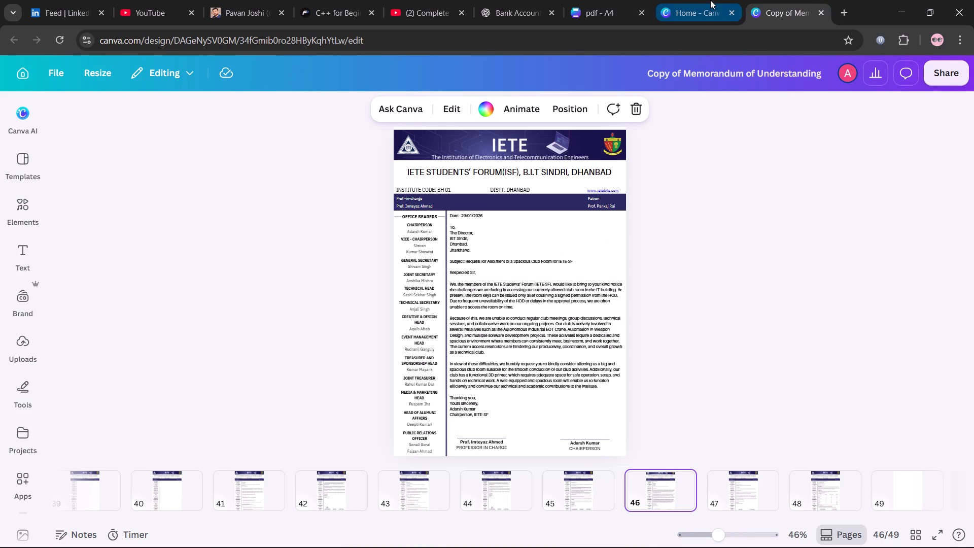
left_click(728, 488)
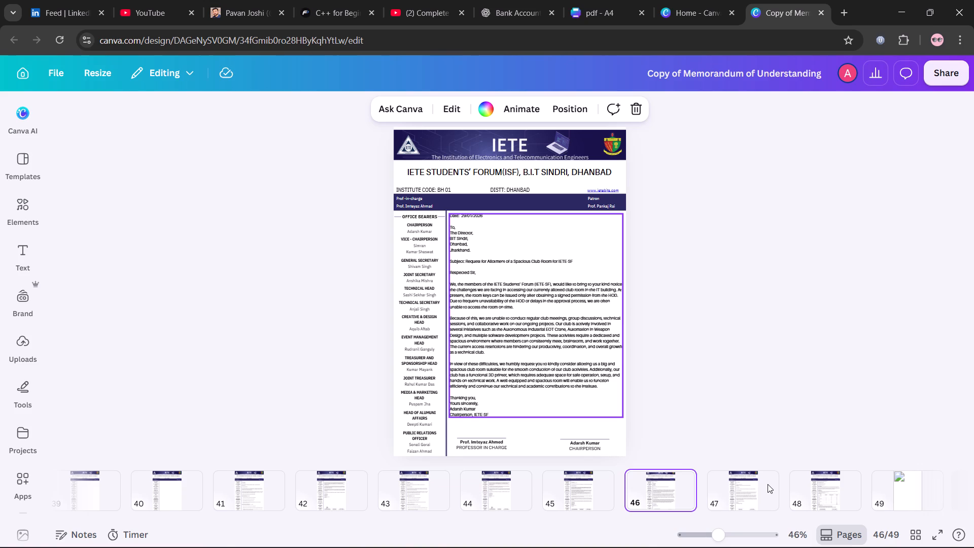
In the pdf design's bank account letter, replace "Club ]" after IETE in the Through line with "- SF".
left_click(623, 0)
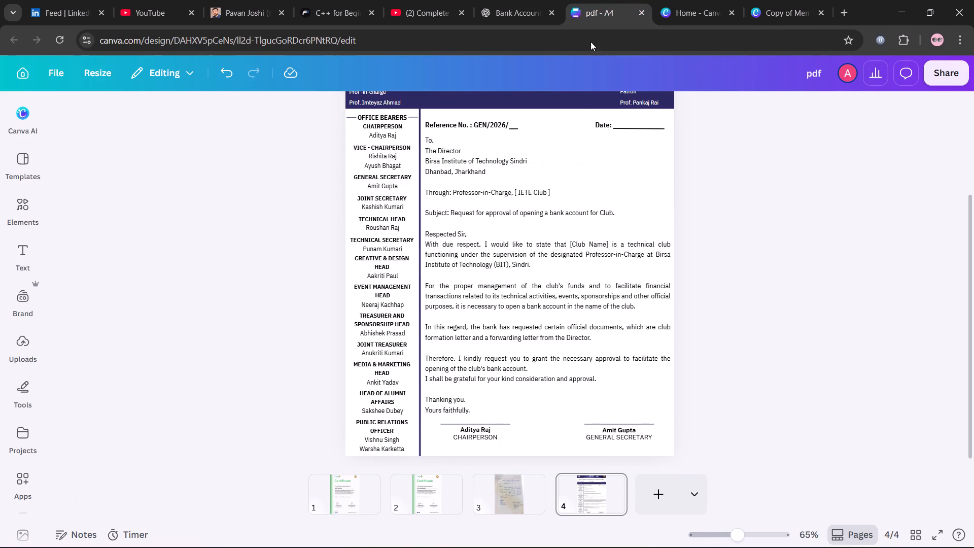
left_click(548, 194)
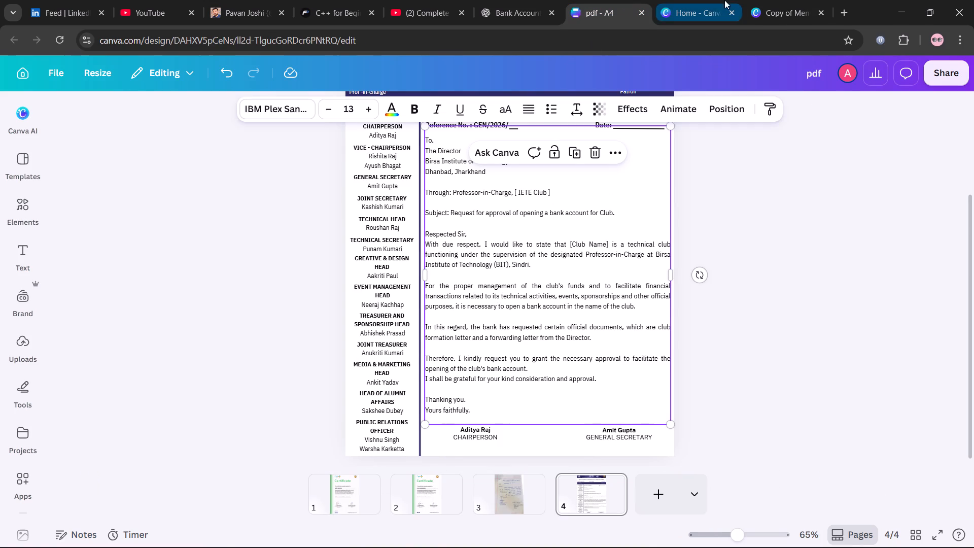
double_click(548, 192)
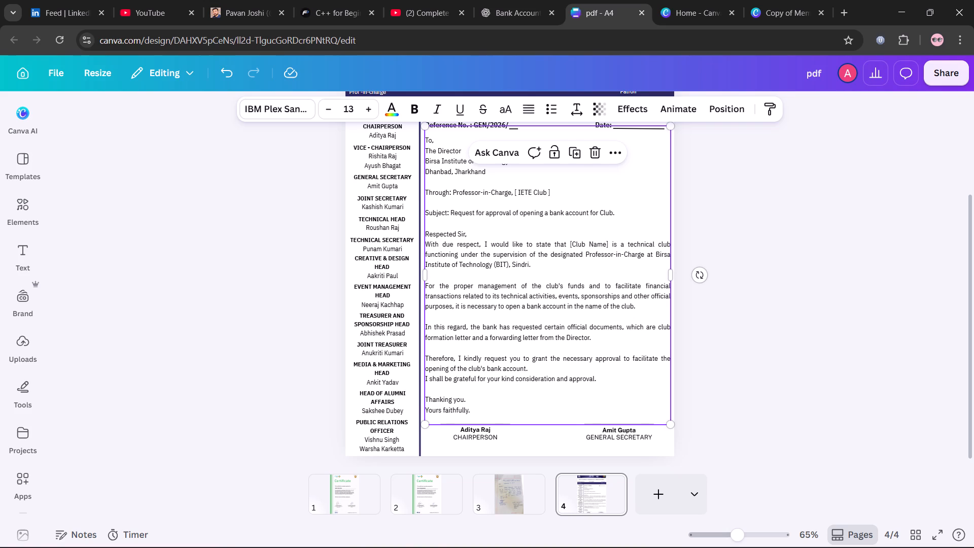
key("BackSpace")
key("BackSpace")
key("BackSpace")
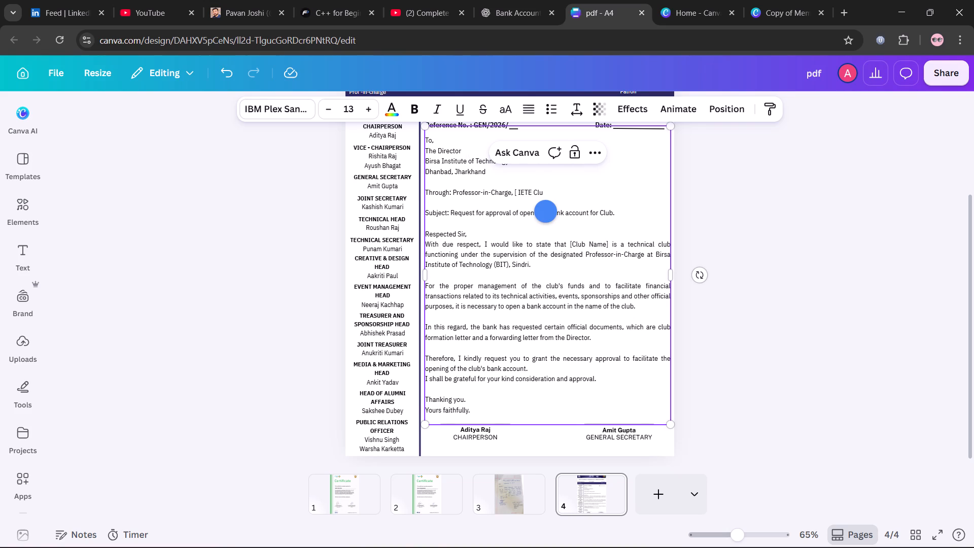
key("BackSpace")
key("BackSpace")
key("BackSpace")
key("BackSpace")
key("space")
type("- SF")
left_click(622, 209)
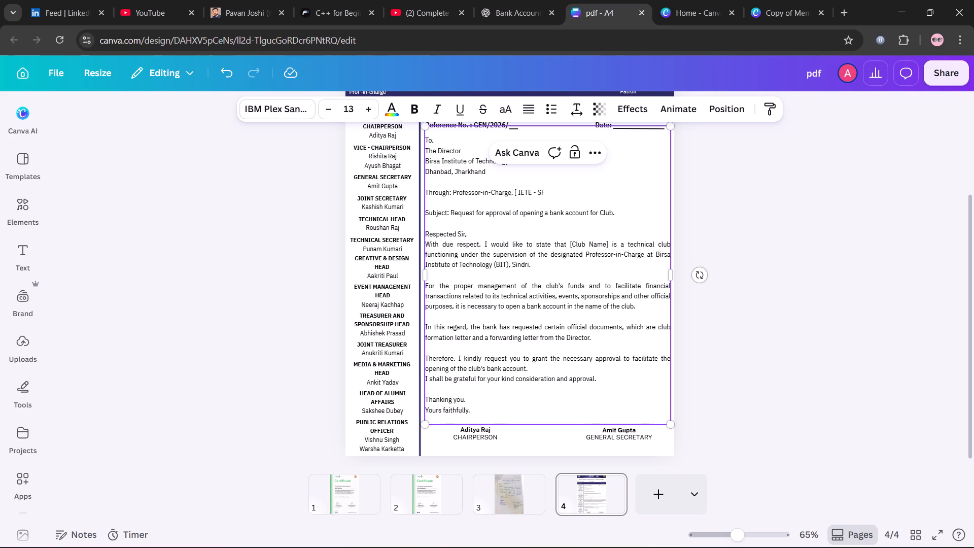
left_click(555, 191)
key("space")
Remove the opening bracket and space before IETE in the Through line and end the line with a period.
left_click(518, 192)
key("BackSpace")
key("BackSpace")
left_click(566, 191)
key("BackSpace")
key("period")
left_click(812, 255)
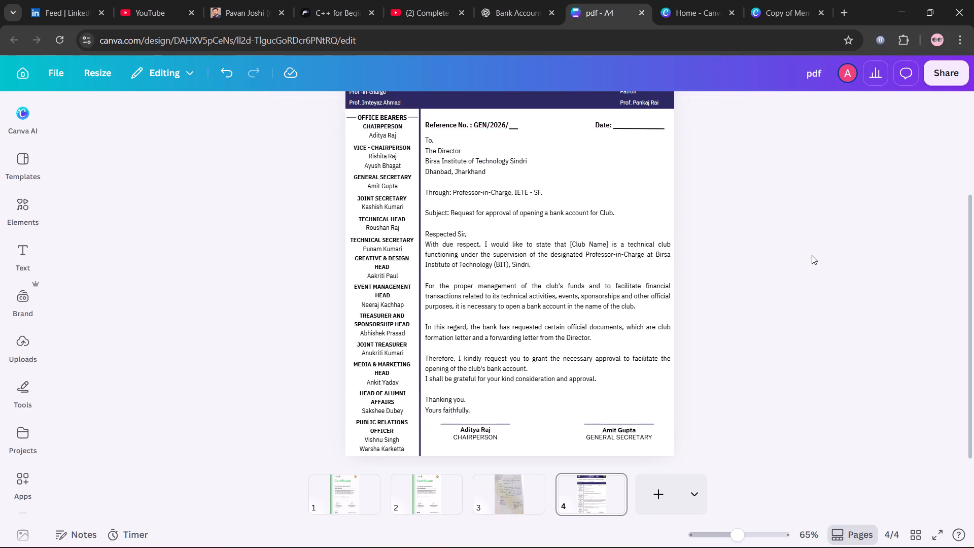
Replace the [Club Name] placeholder in the letter's first body paragraph with "IETE-SF".
left_click(603, 241)
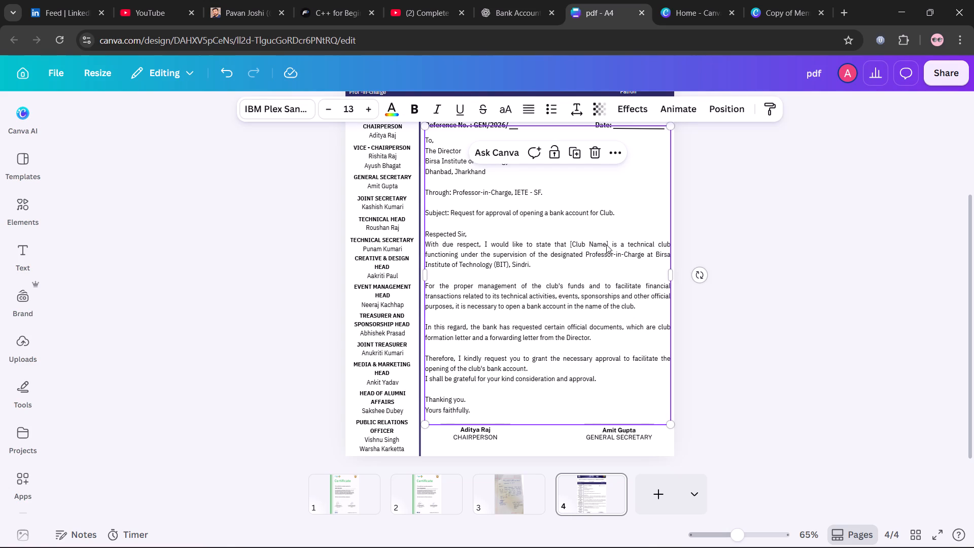
left_click(605, 245)
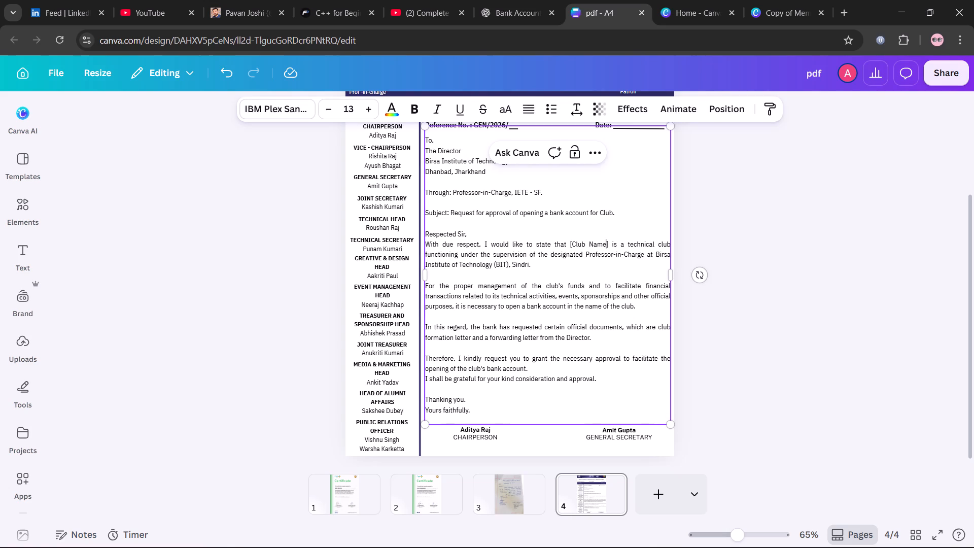
left_click(609, 243)
key("Right")
key("BackSpace")
key("BackSpace")
key("BackSpace")
key("BackSpace")
key("BackSpace")
key("BackSpace")
key("BackSpace")
key("BackSpace")
key("BackSpace")
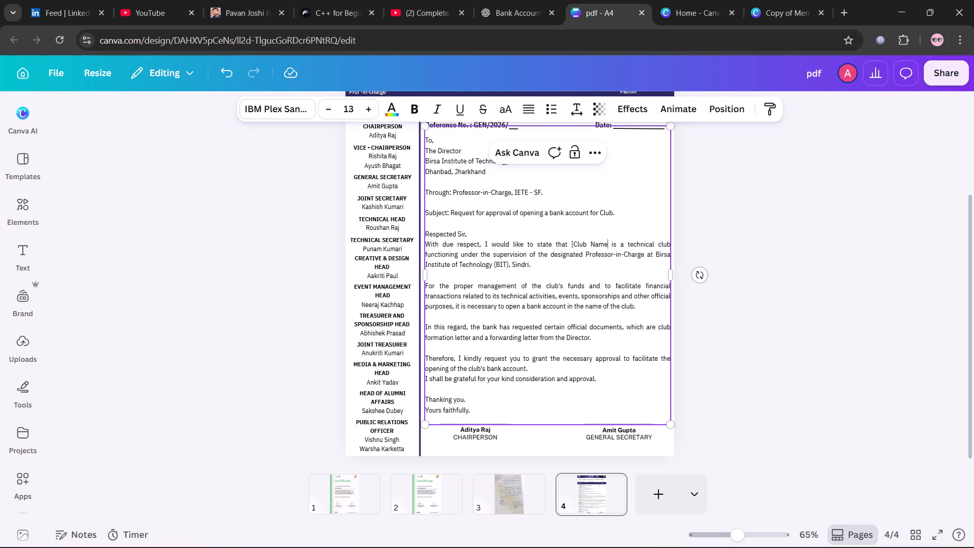
key("BackSpace")
key("BackSpace")
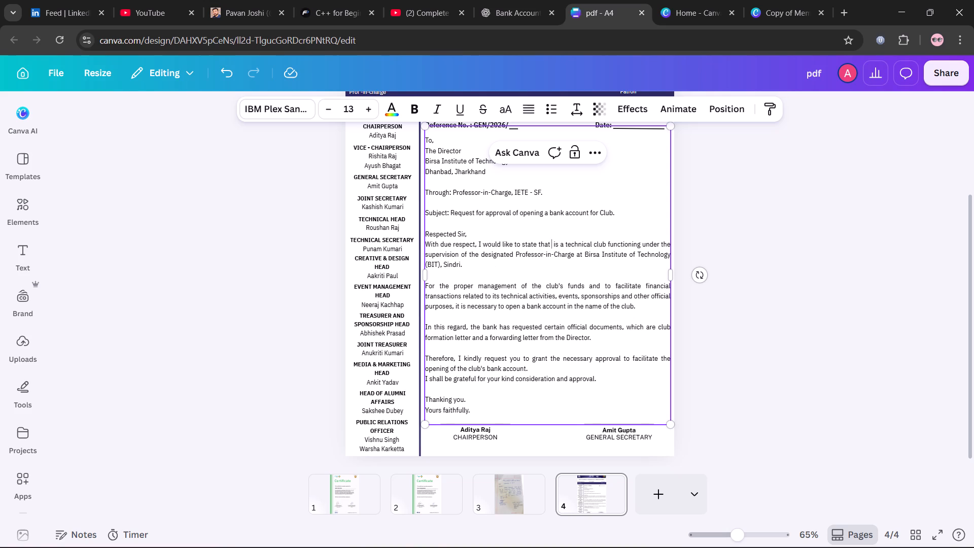
key("shift+i")
type("ETE")
type("-SF")
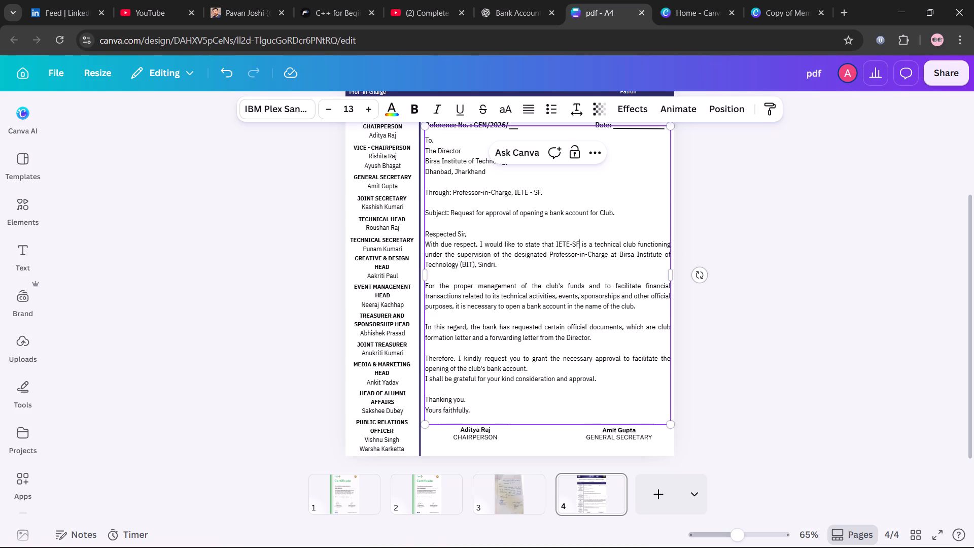
left_click(621, 245)
key("BackSpace")
key("BackSpace")
key("BackSpace")
key("BackSpace")
key("BackSpace")
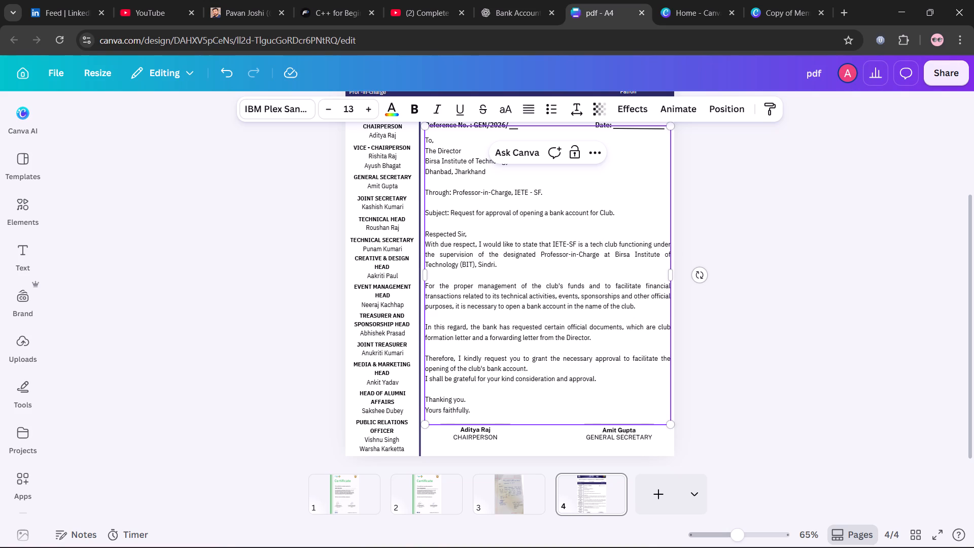
key("BackSpace")
type("hno")
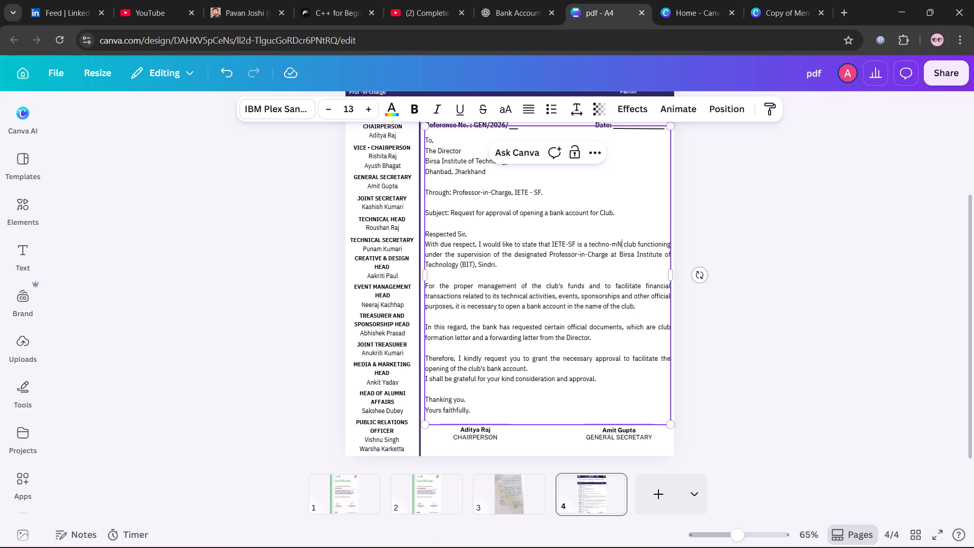
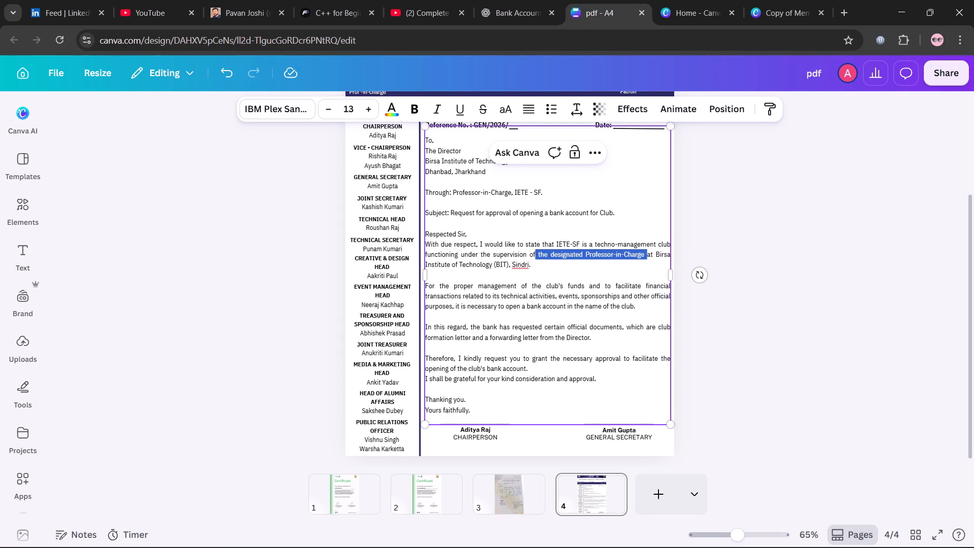
In the first body paragraph, replace "the designated Professor-in-Charge at" with the copied "Prof. [Full Name], Professor-in-Charge of [Club Name]," wording, keeping a space before "Prof.".
left_click_drag(646, 251, 655, 254)
key("BackSpace")
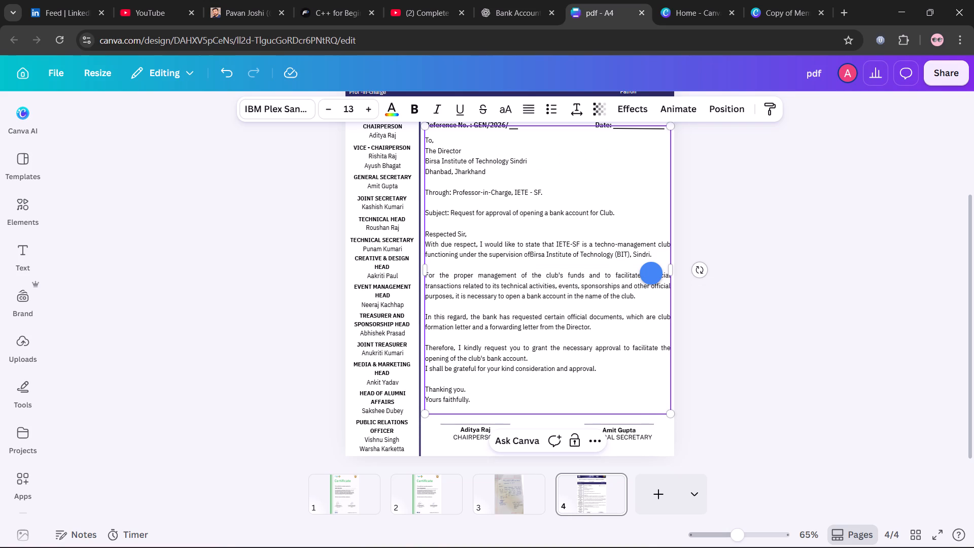
key("ctrl+v")
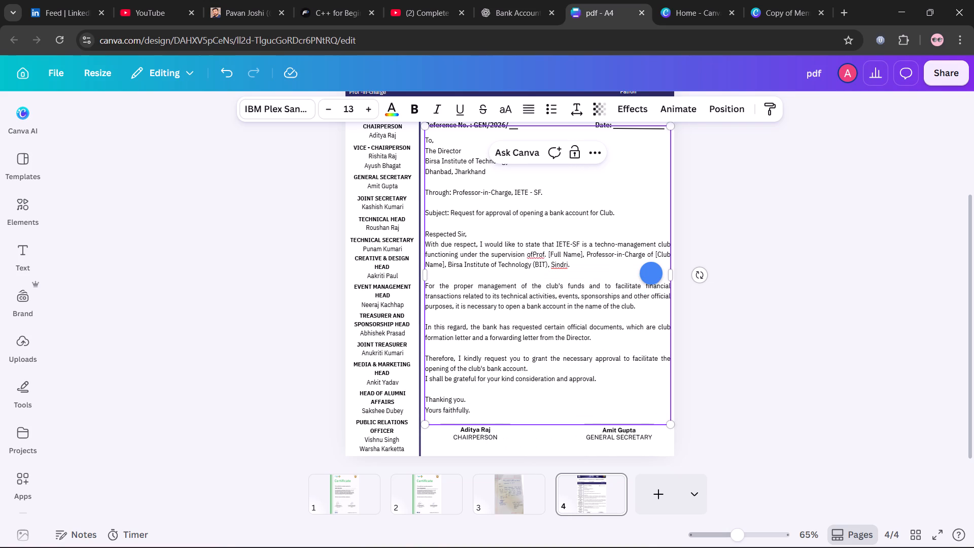
left_click(748, 269)
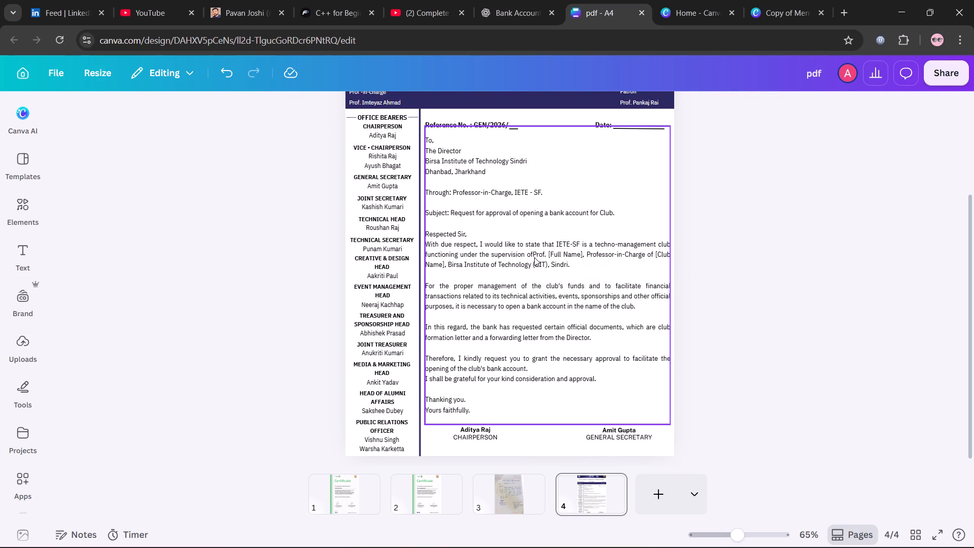
left_click(533, 254)
left_click(533, 254)
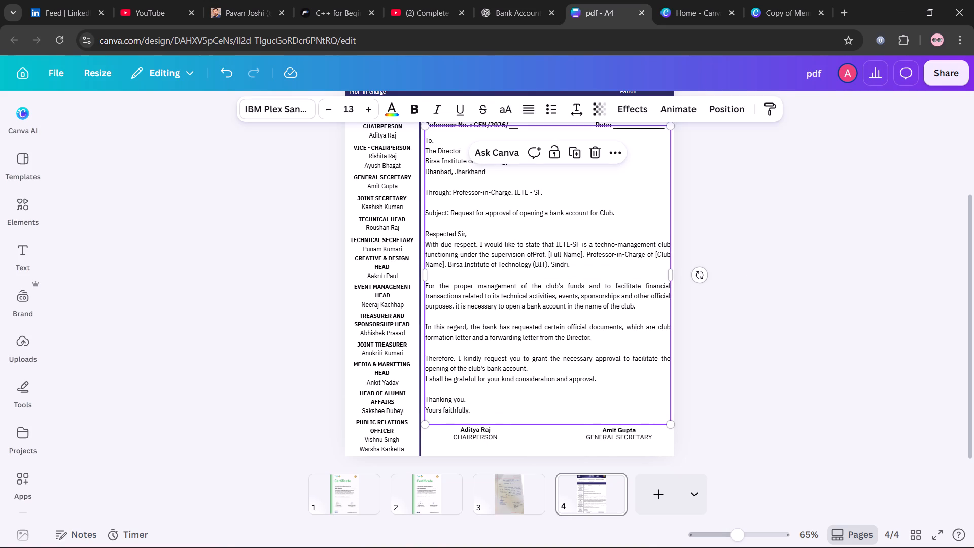
key("space")
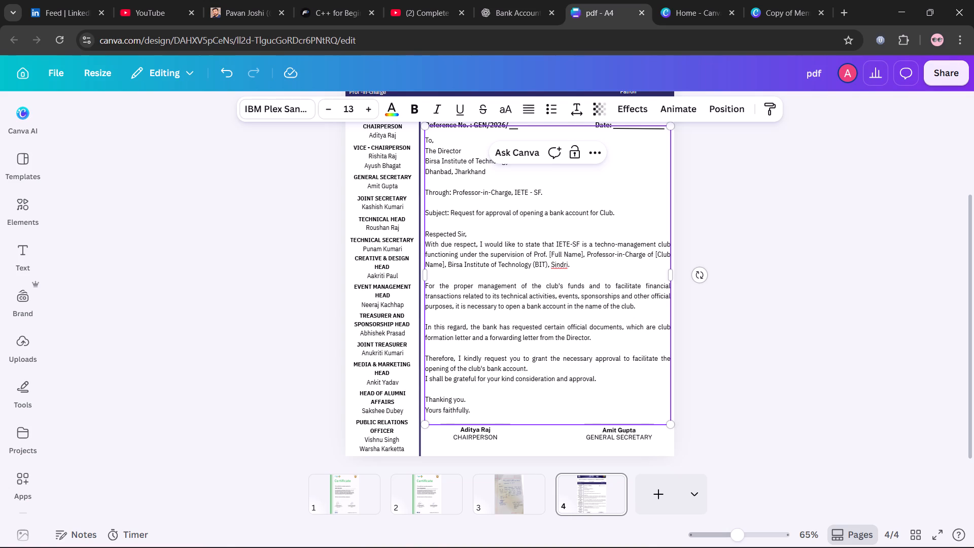
Delete the [Full Name] placeholder after "Prof." in the first body paragraph, leaving a space for the name.
left_click(583, 253)
key("BackSpace")
key("BackSpace")
key("BackSpace")
key("BackSpace")
key("BackSpace")
key("BackSpace")
key("BackSpace")
key("BackSpace")
key("BackSpace")
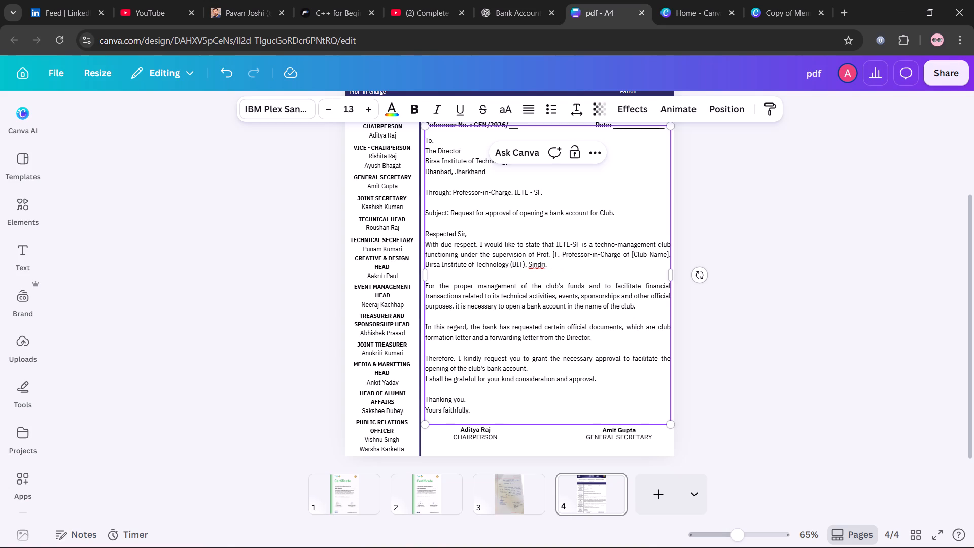
key("BackSpace")
key("BackSpace")
key("BackSpace")
key("space")
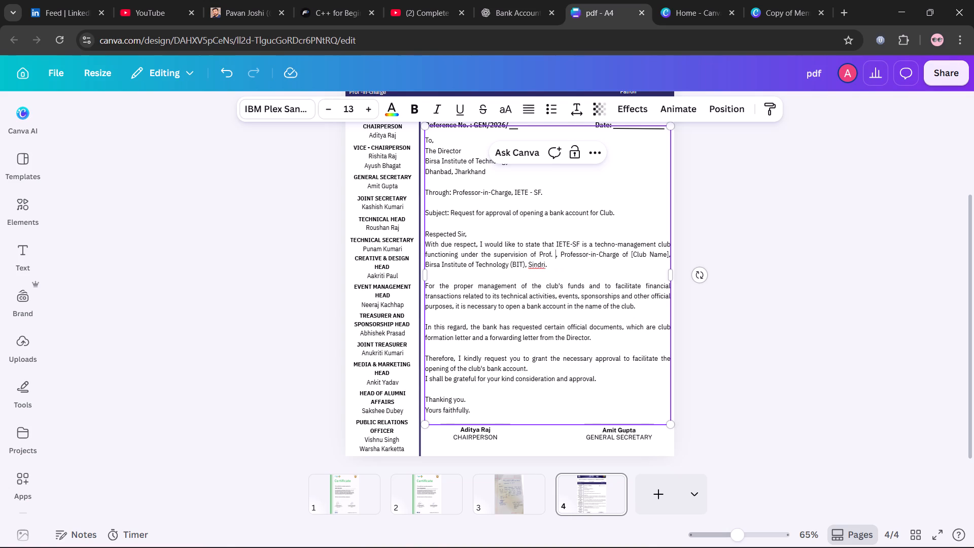
Switch to the Copy of Memorandum of Understanding design and check the Professor-in-Charge's name in the club room letter's signature block.
left_click(767, 0)
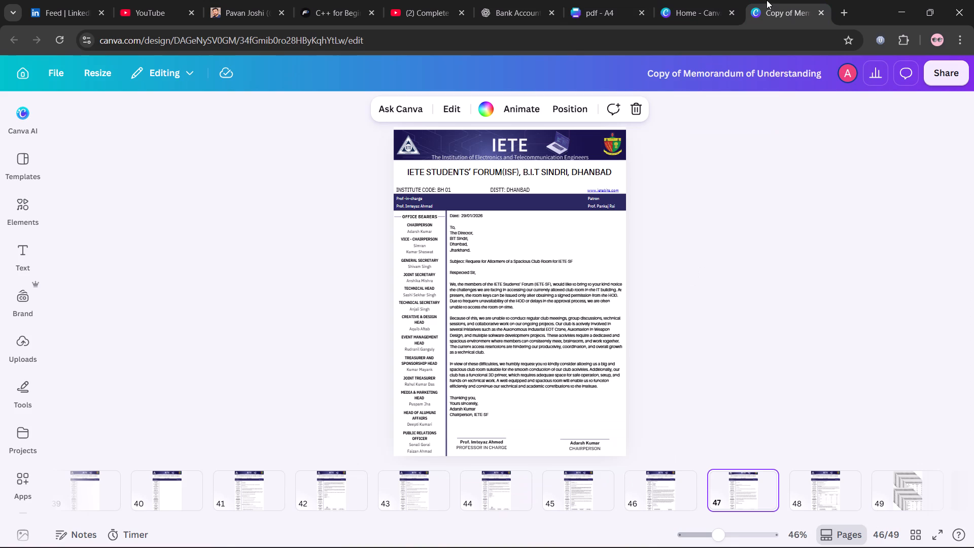
left_click(504, 440)
left_click_drag(504, 440, 478, 441)
left_click(820, 16)
left_click(820, 11)
Minimize the browser window to reach the desktop.
left_click(887, 18)
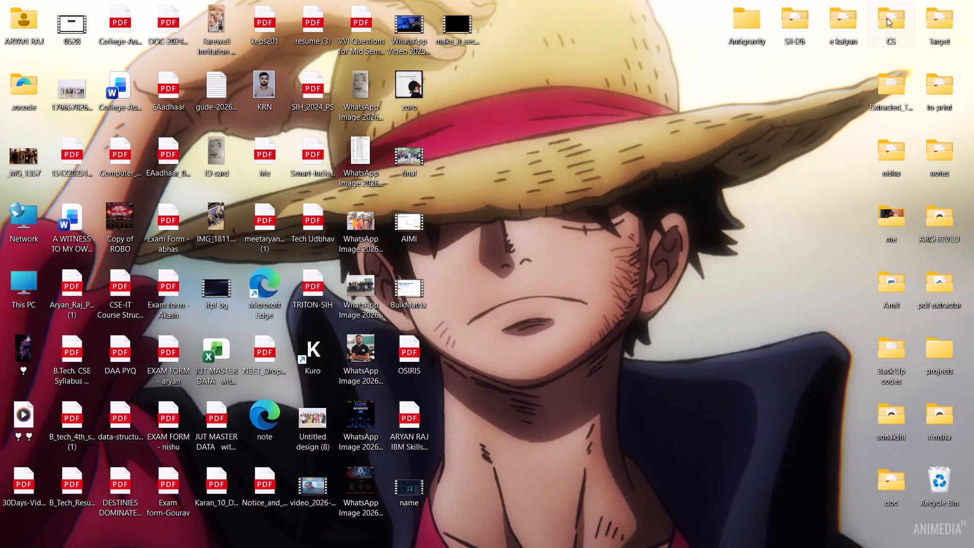
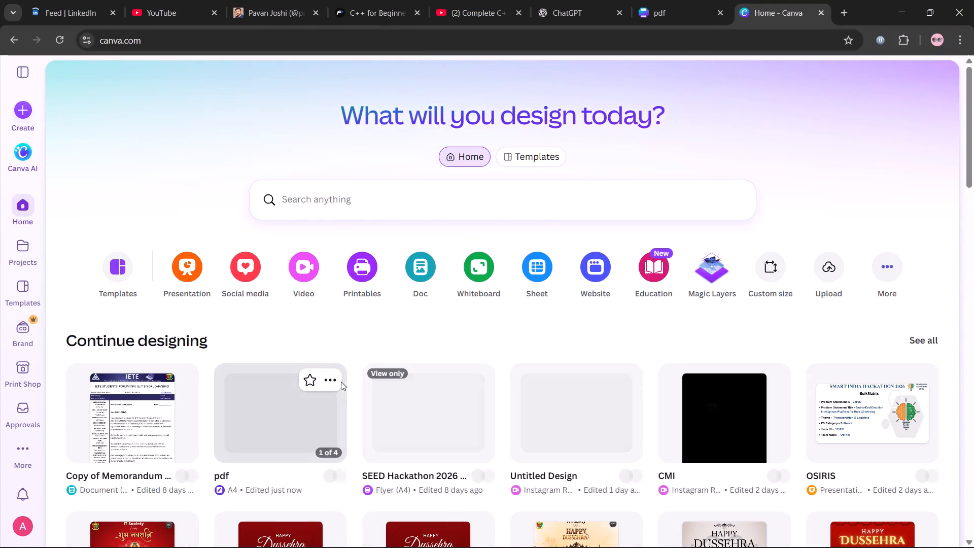
Open the Copy of Memorandum of Understanding design and look through its pages for a letter with a Professor-in-Charge signature block.
left_click(130, 418)
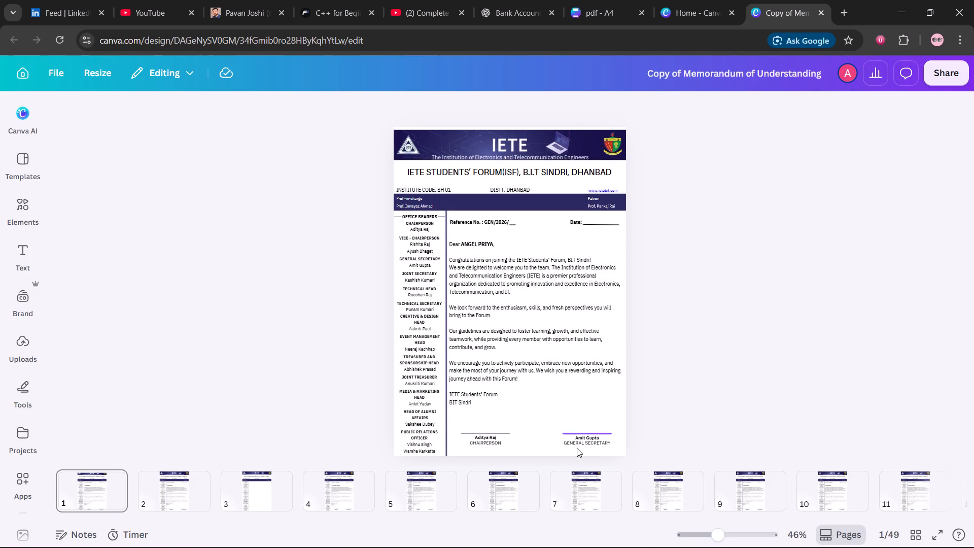
scroll(658, 484, "left", 8)
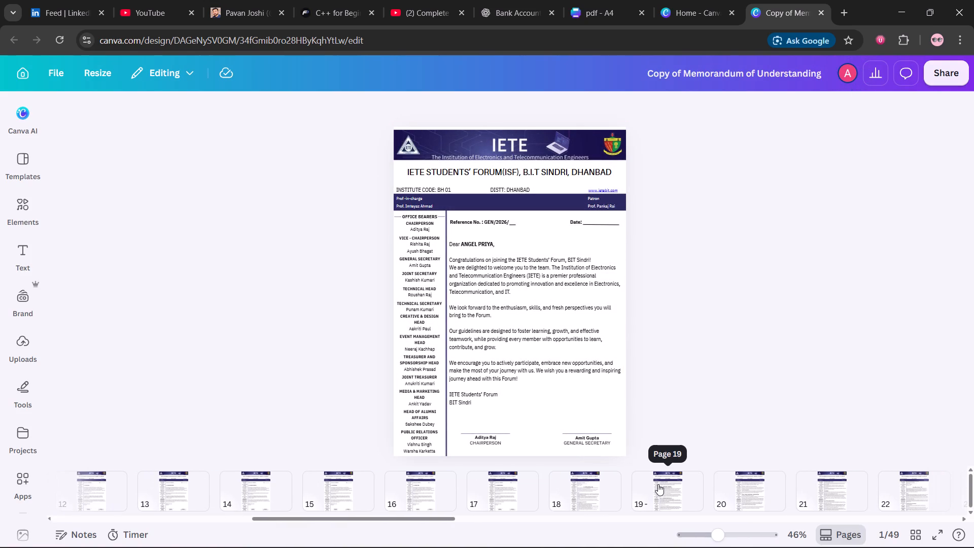
left_click(670, 482)
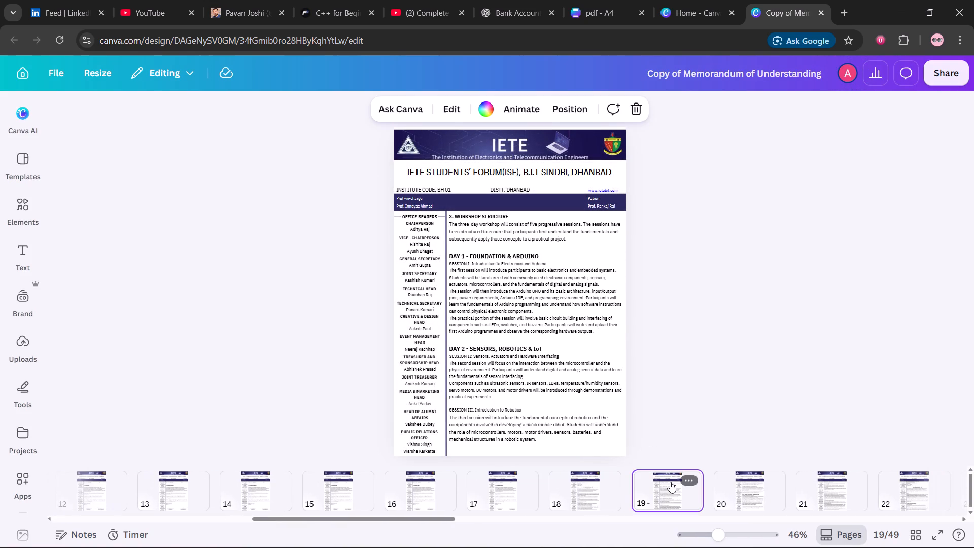
left_click(721, 481)
left_click(819, 497)
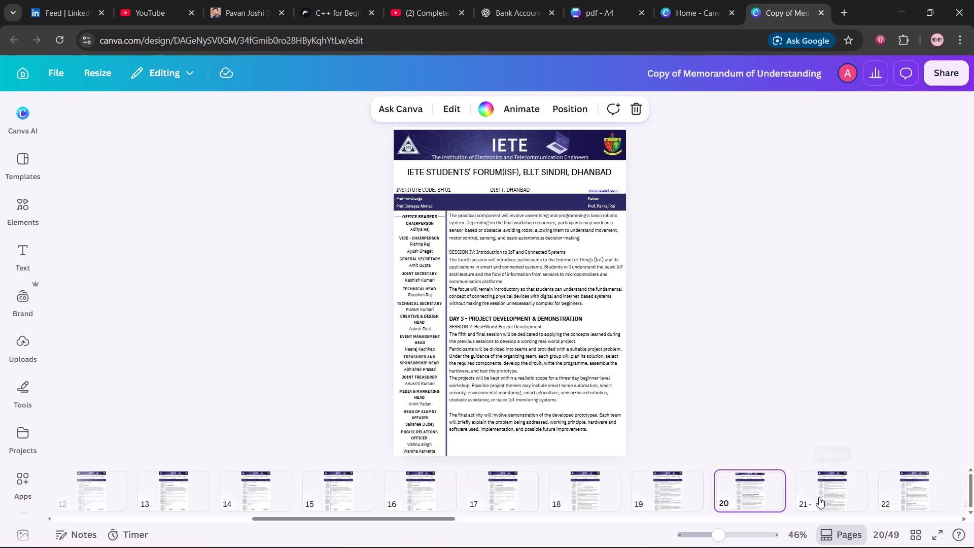
left_click(888, 499)
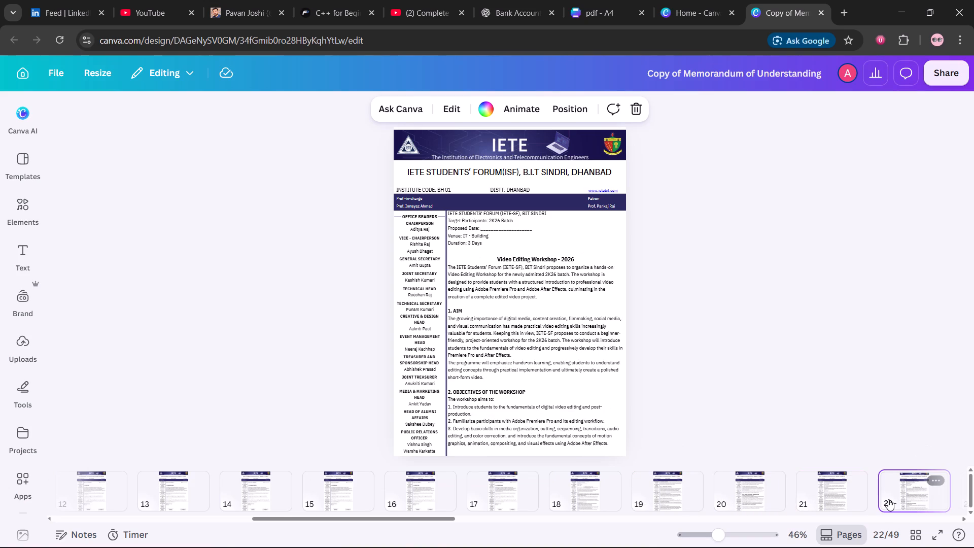
scroll(888, 499, "left", 3)
left_click(888, 499)
scroll(888, 499, "left", 2)
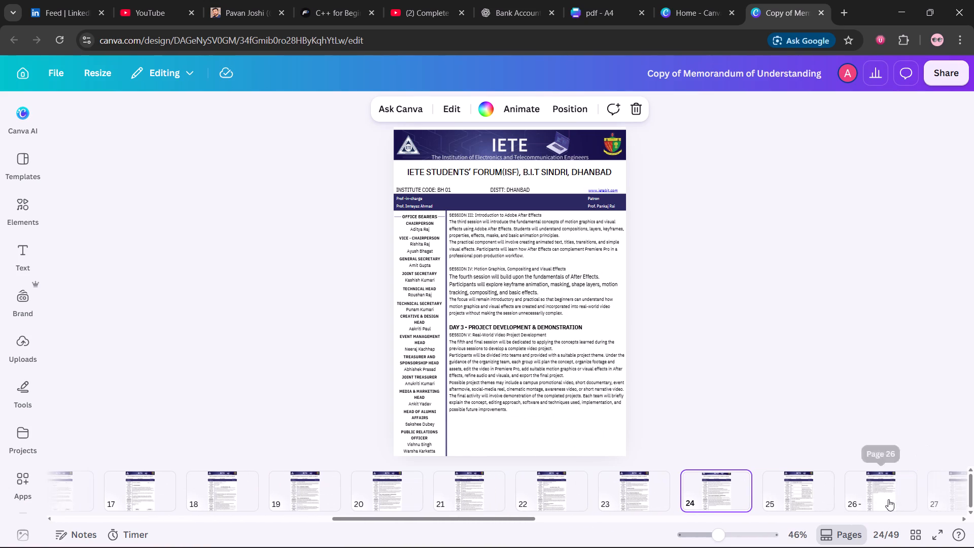
left_click(813, 489)
left_click(899, 489)
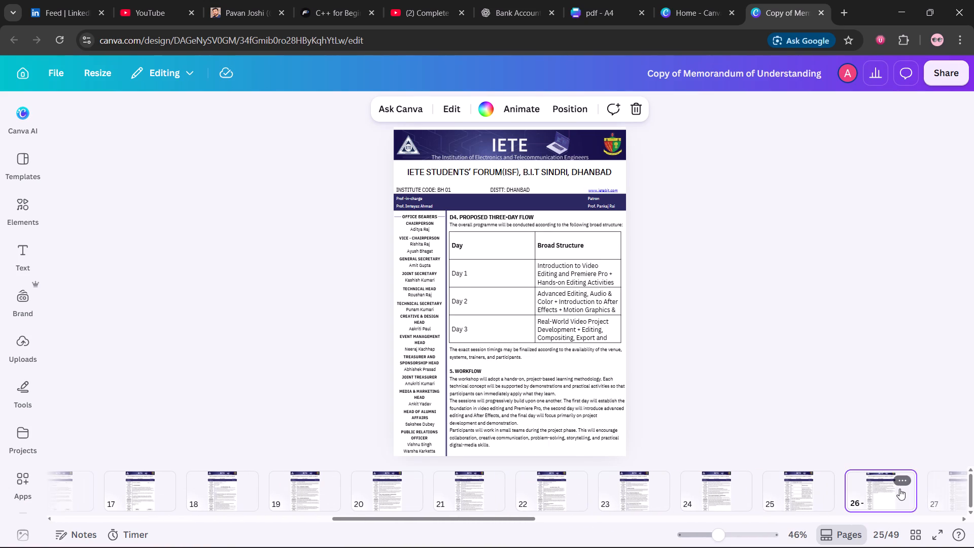
scroll(899, 489, "left", 1)
left_click(899, 489)
scroll(899, 489, "left", 1)
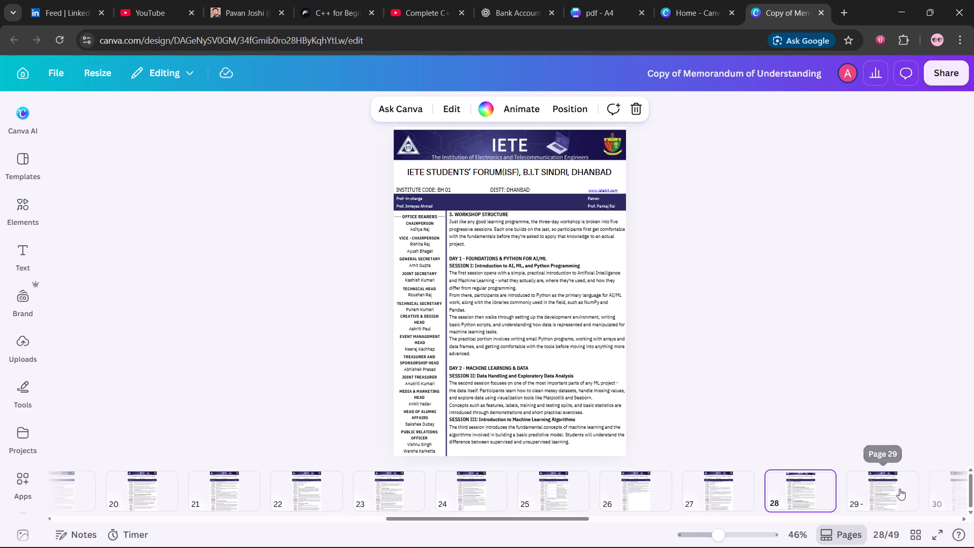
left_click(899, 489)
scroll(899, 489, "left", 1)
left_click(899, 489)
scroll(899, 489, "left", 1)
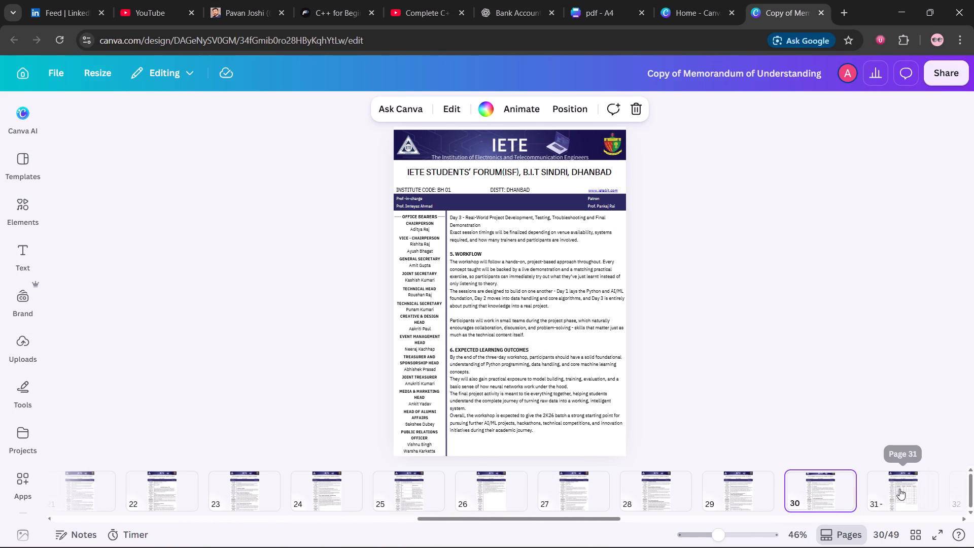
left_click(899, 489)
scroll(899, 489, "left", 1)
left_click(917, 492)
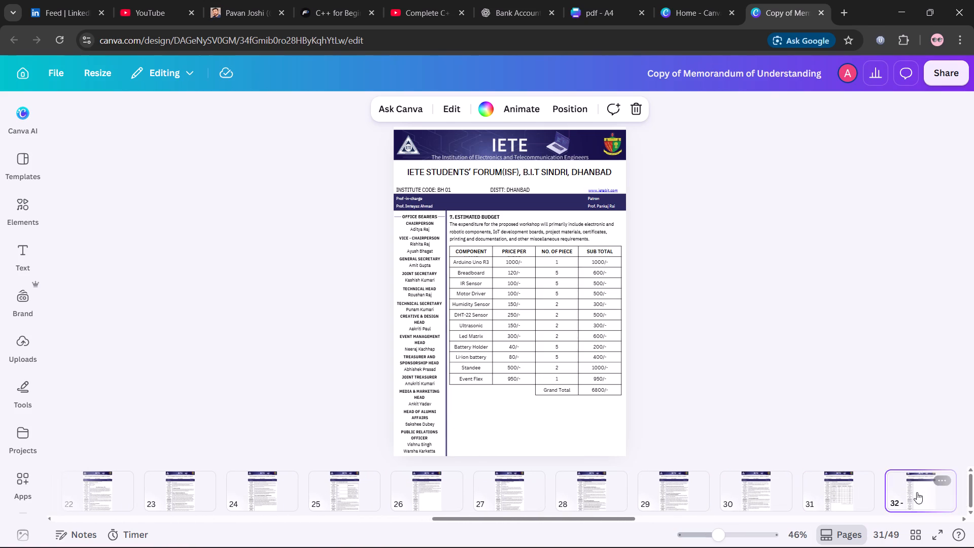
scroll(917, 492, "left", 8)
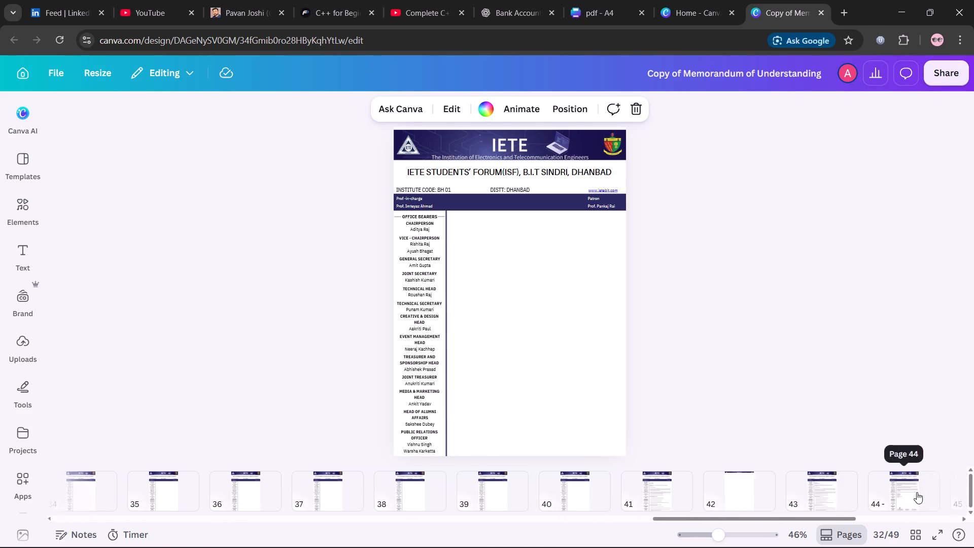
scroll(917, 492, "left", 2)
left_click(655, 499)
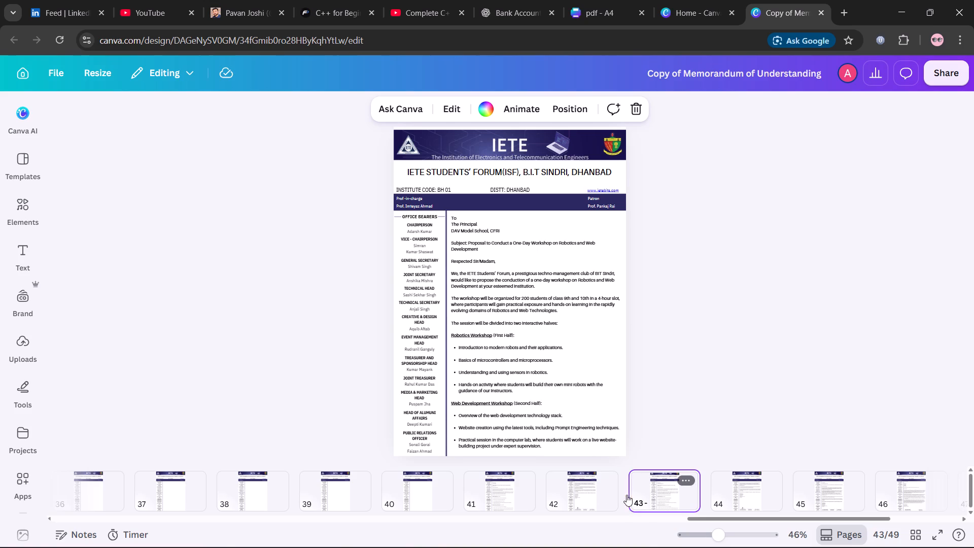
left_click(571, 488)
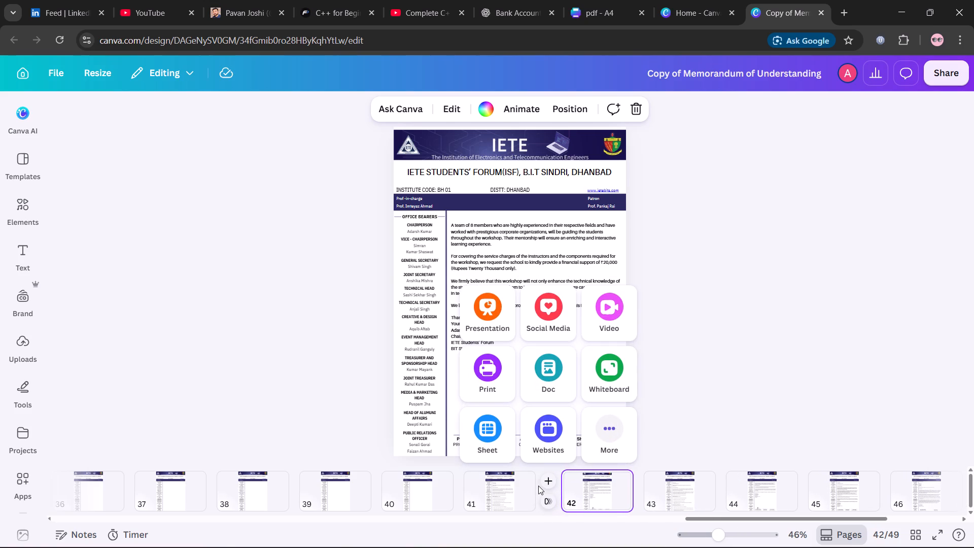
Copy the Professor-in-Charge's name, without "Prof.", from the signature block of the school workshop proposal letter on page 42.
left_click(306, 341)
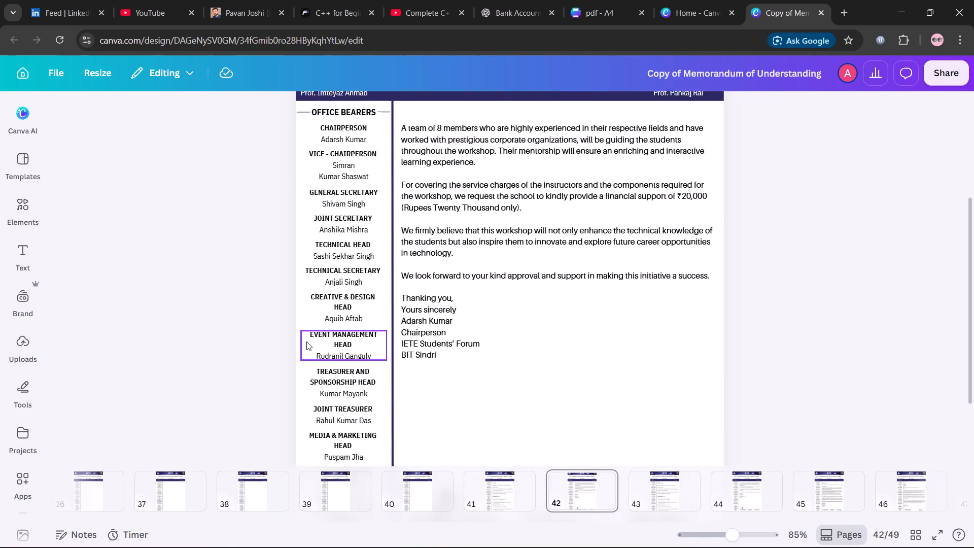
scroll(306, 341, "down", 7)
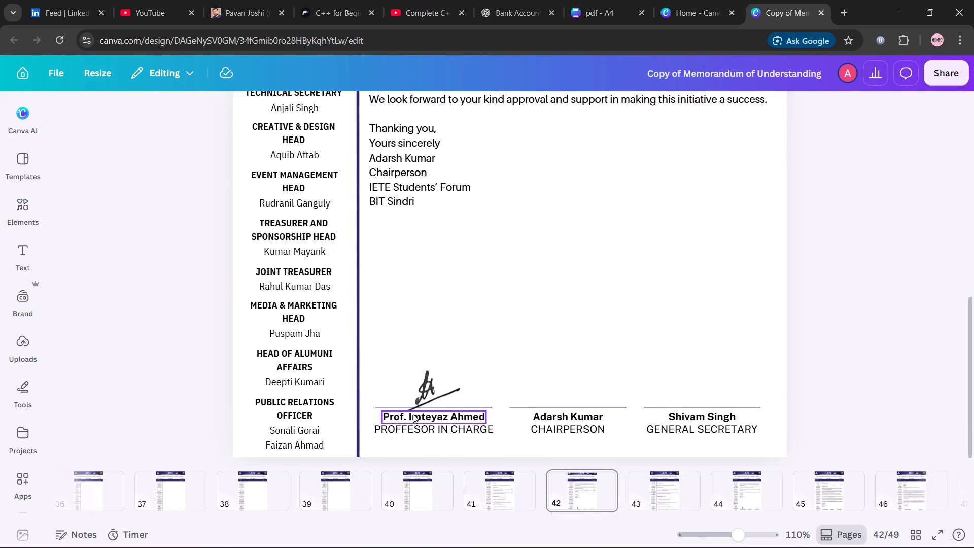
left_click(413, 415)
left_click(408, 416)
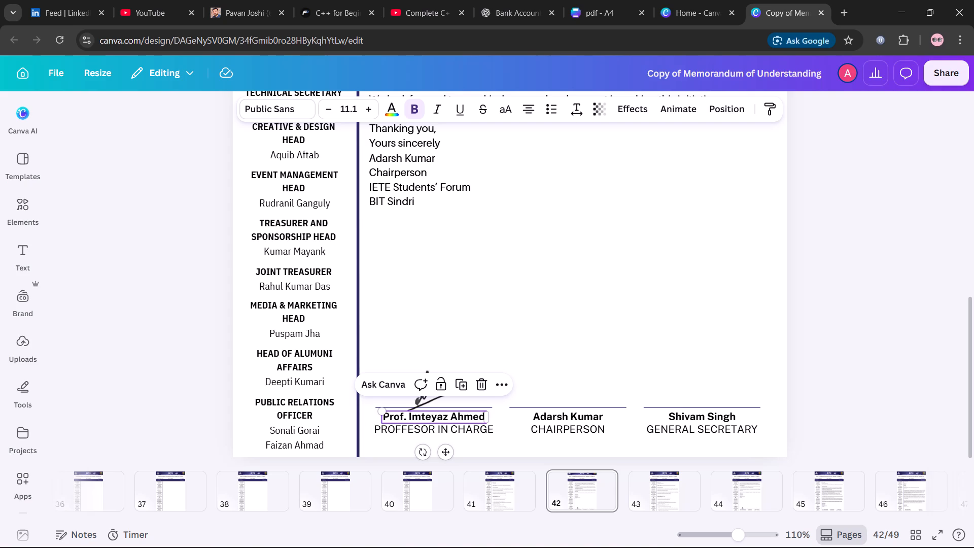
left_click(408, 416)
left_click_drag(408, 416, 488, 419)
key("ctrl+c")
On page 4 of the pdf design, insert the copied name after "Prof." in the first body paragraph, with no space before the comma.
left_click(624, 0)
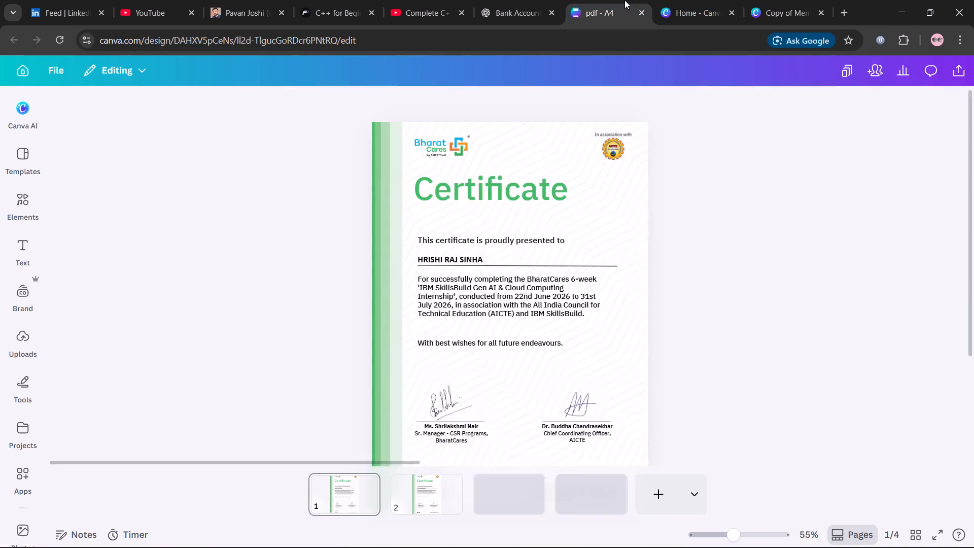
left_click(595, 490)
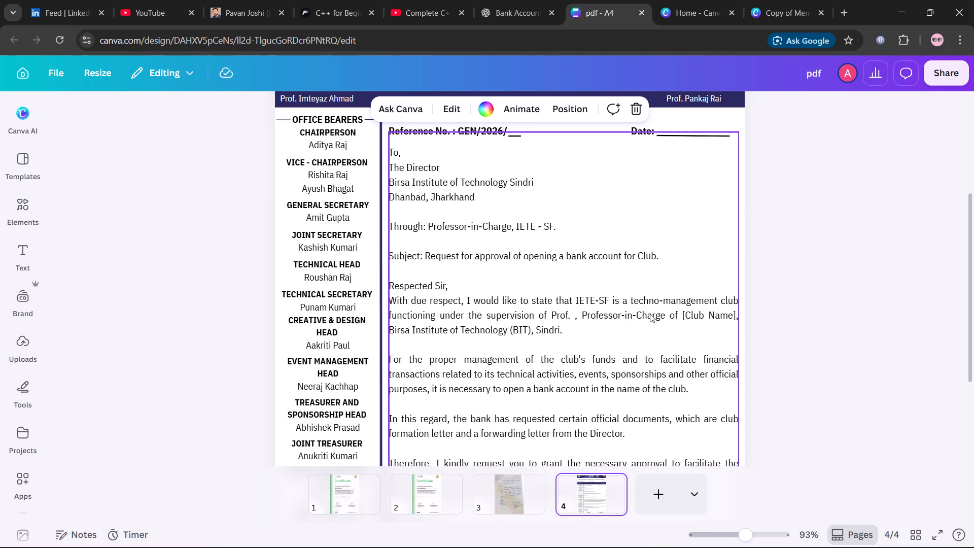
left_click(573, 317)
left_click(573, 317)
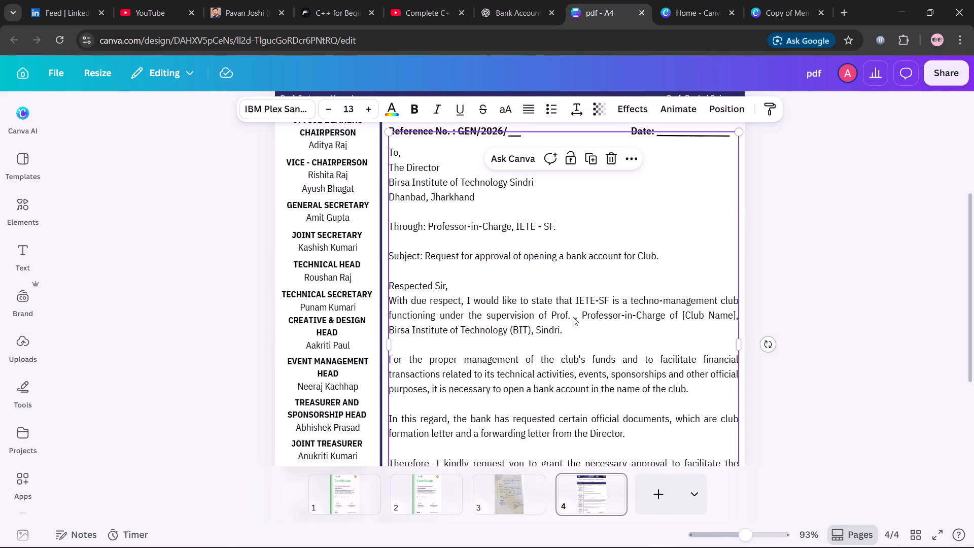
key("Left")
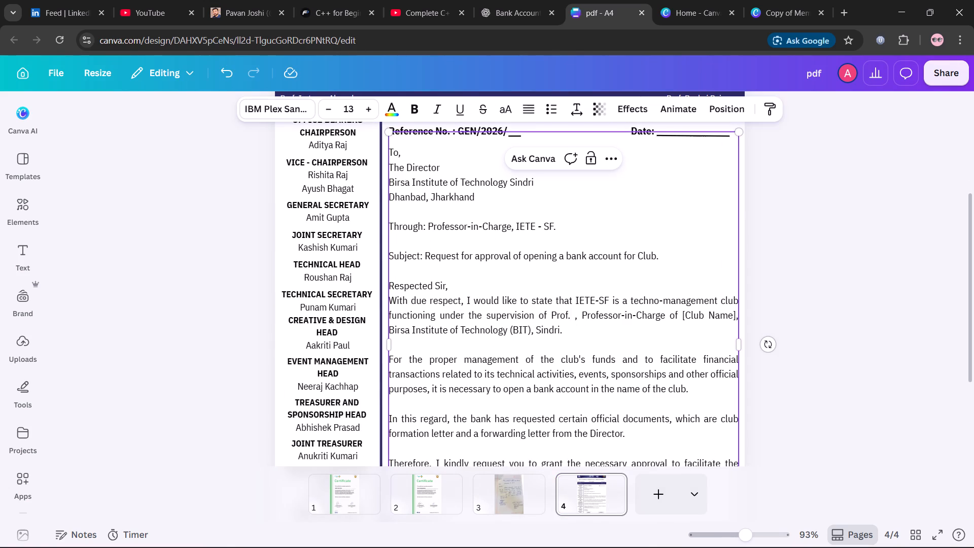
key("space")
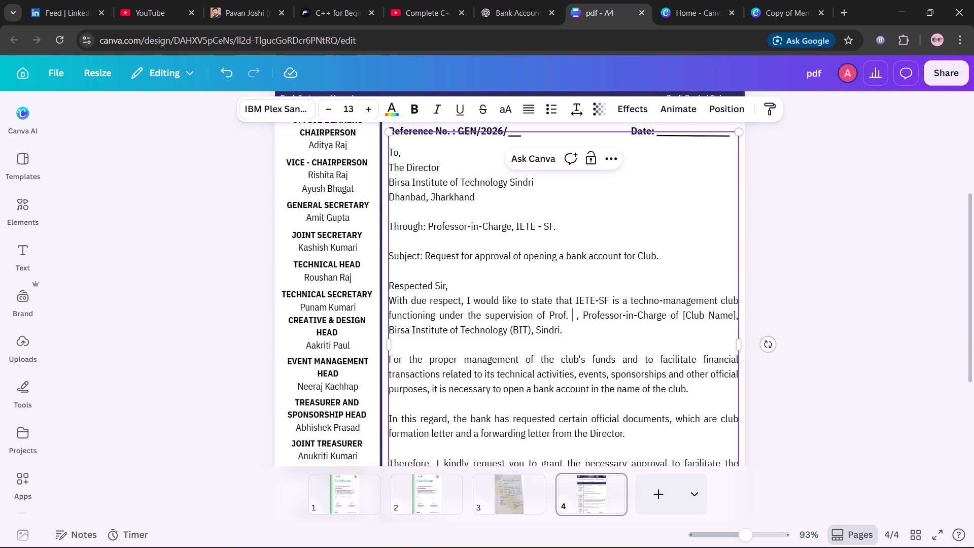
key("ctrl+v")
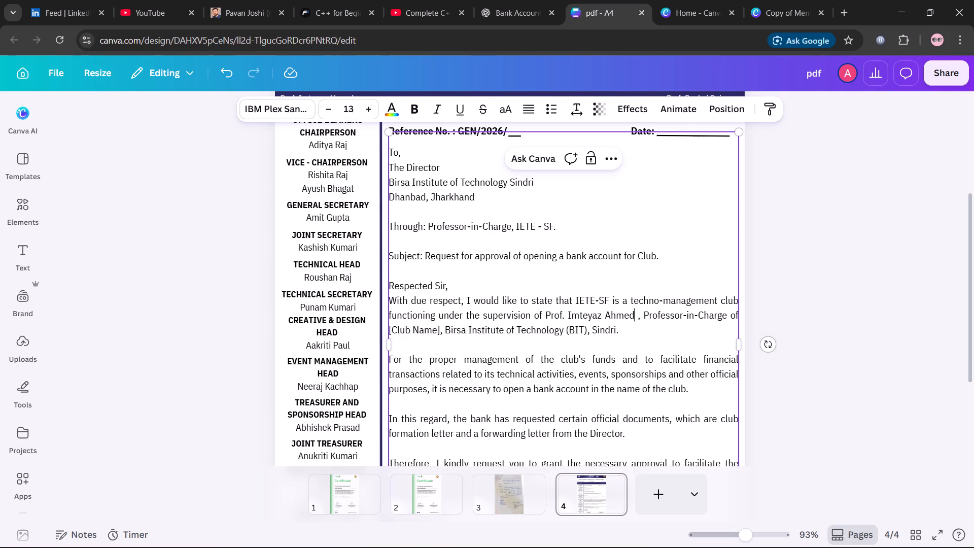
left_click(526, 314)
left_click(519, 301)
left_click(640, 317)
key("Left")
key("BackSpace")
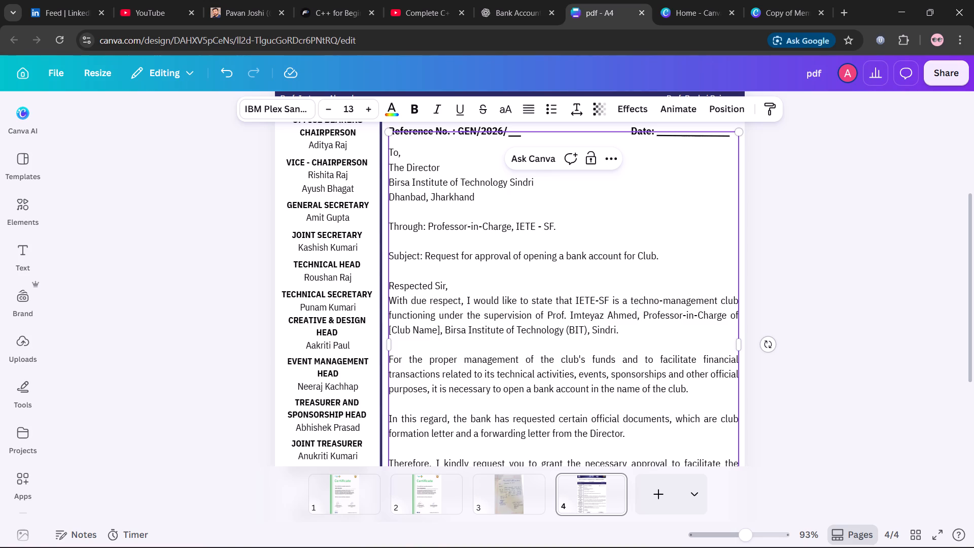
Replace the [Club Name] placeholder in the first body paragraph with "IETE-SF".
left_click(440, 333)
key("BackSpace")
key("BackSpace")
key("BackSpace")
key("BackSpace")
key("BackSpace")
key("BackSpace")
key("BackSpace")
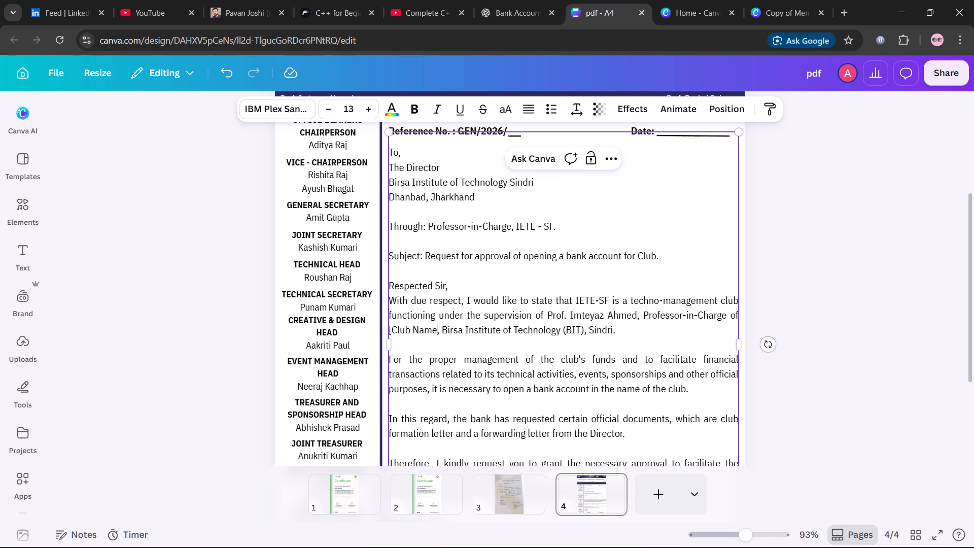
key("BackSpace")
key("BackSpace")
key("BackSpace")
key("BackSpace")
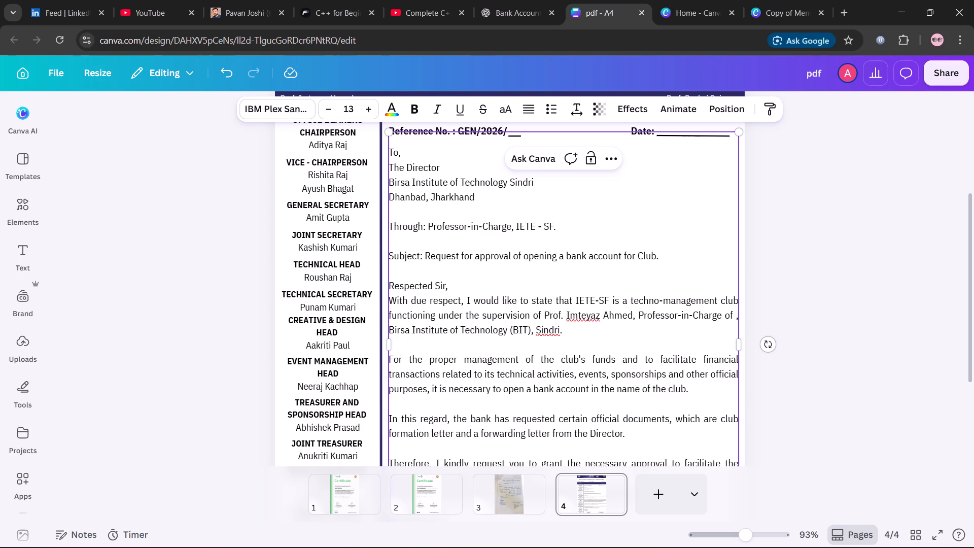
type("IETE")
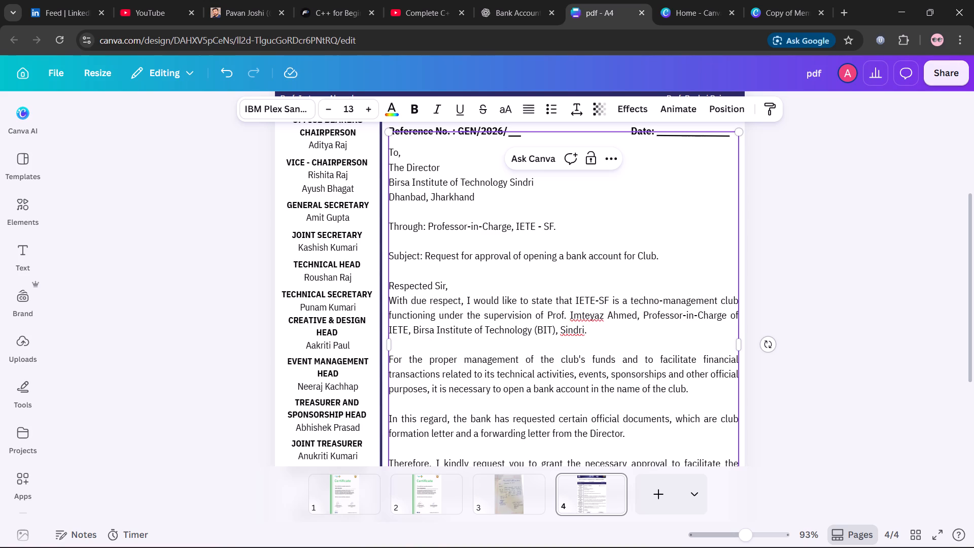
key("minus")
type("SF")
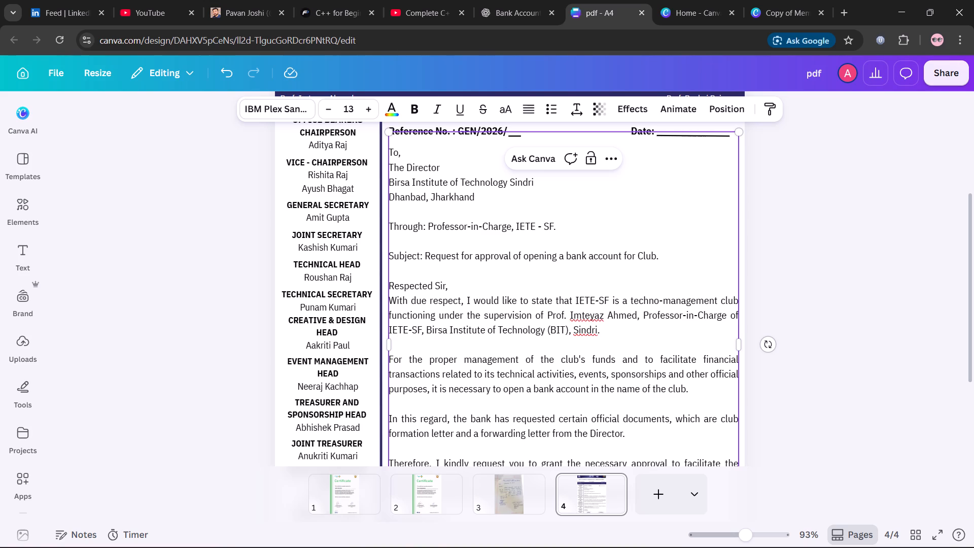
left_click(613, 333)
Deselect the letter's text and review the remaining paragraphs of the bank account letter down to its closing.
left_click(786, 0)
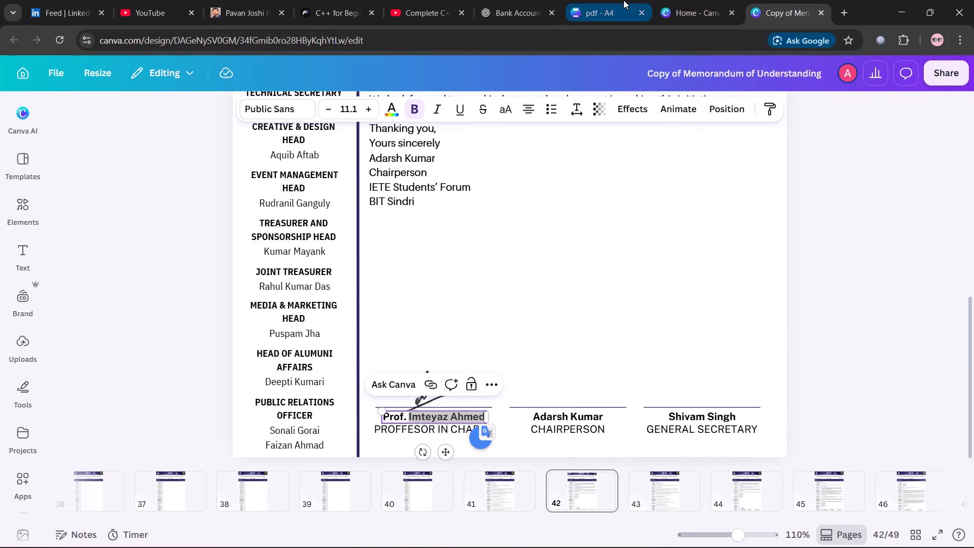
left_click(623, 0)
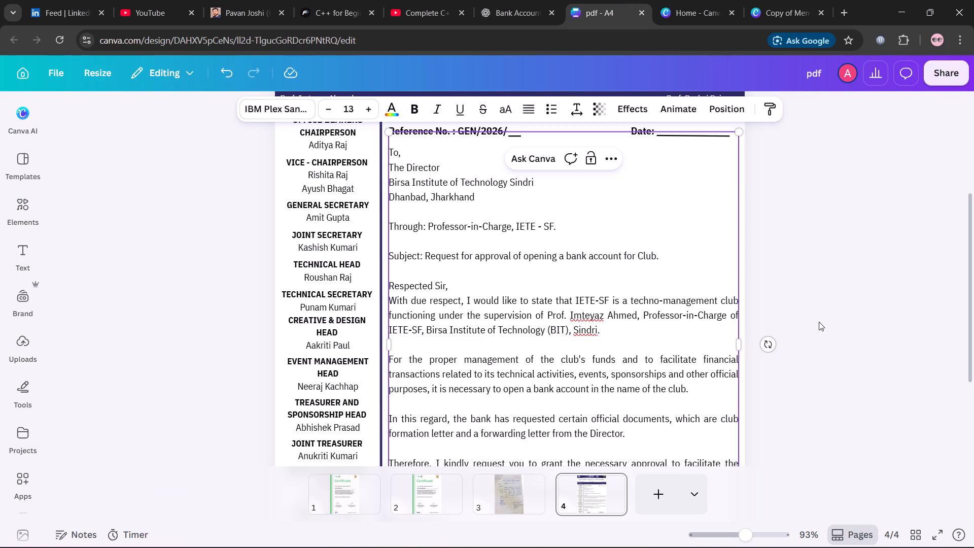
left_click(819, 322)
scroll(681, 352, "down", 1)
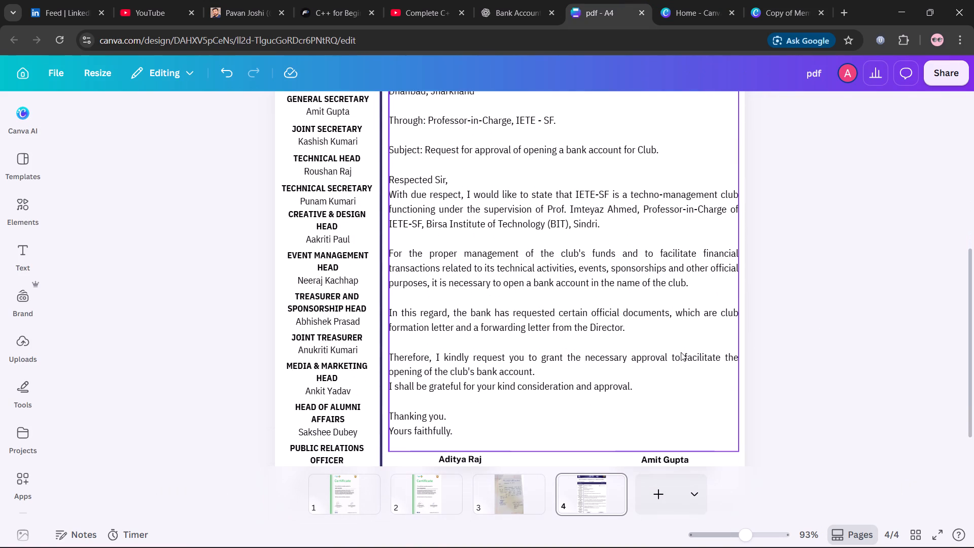
scroll(681, 352, "down", 1)
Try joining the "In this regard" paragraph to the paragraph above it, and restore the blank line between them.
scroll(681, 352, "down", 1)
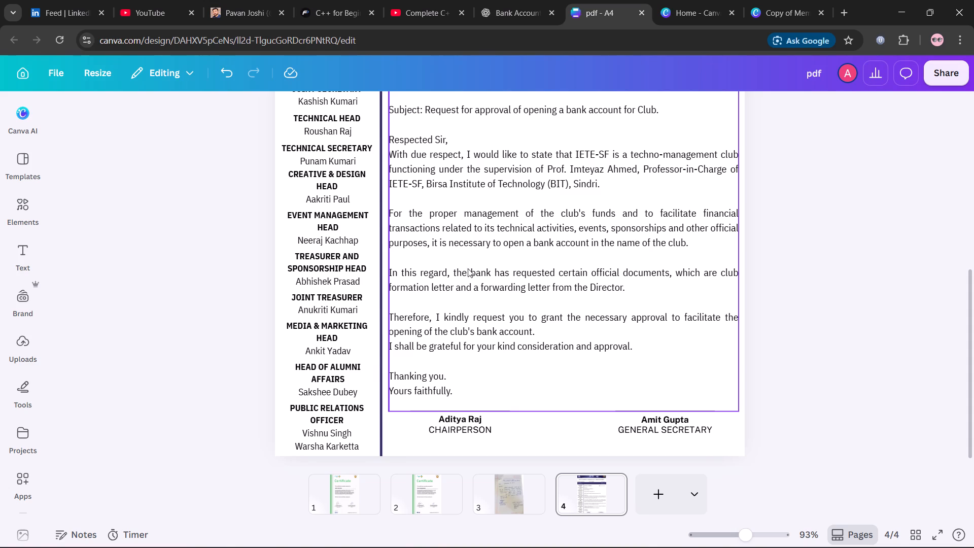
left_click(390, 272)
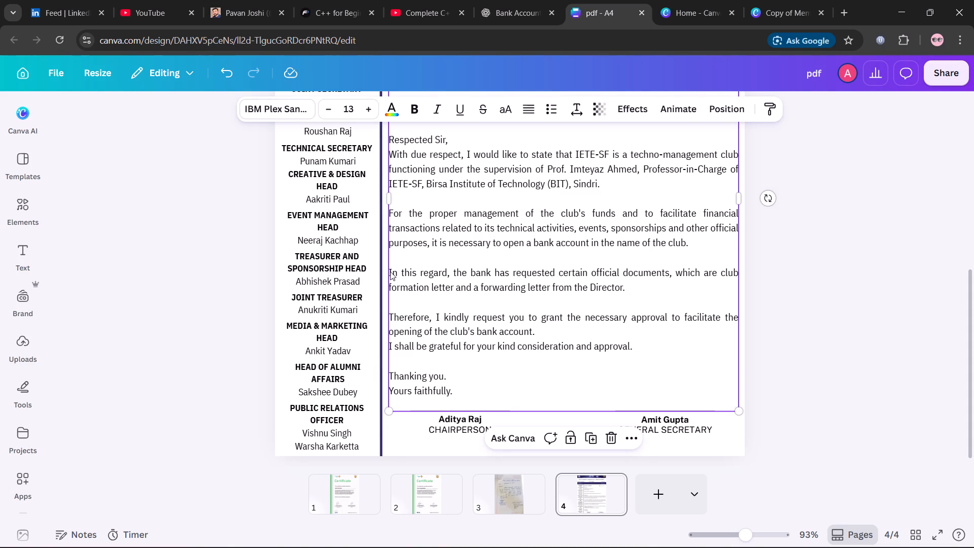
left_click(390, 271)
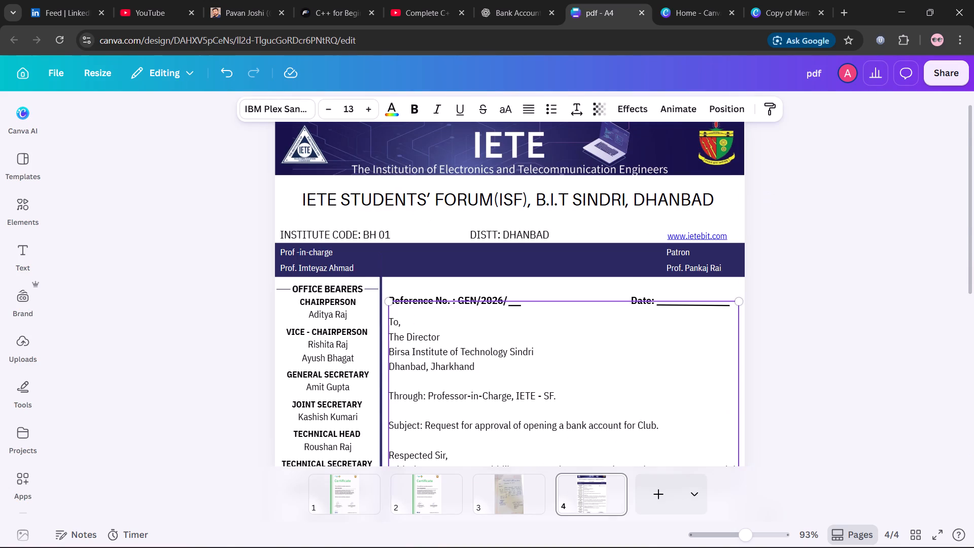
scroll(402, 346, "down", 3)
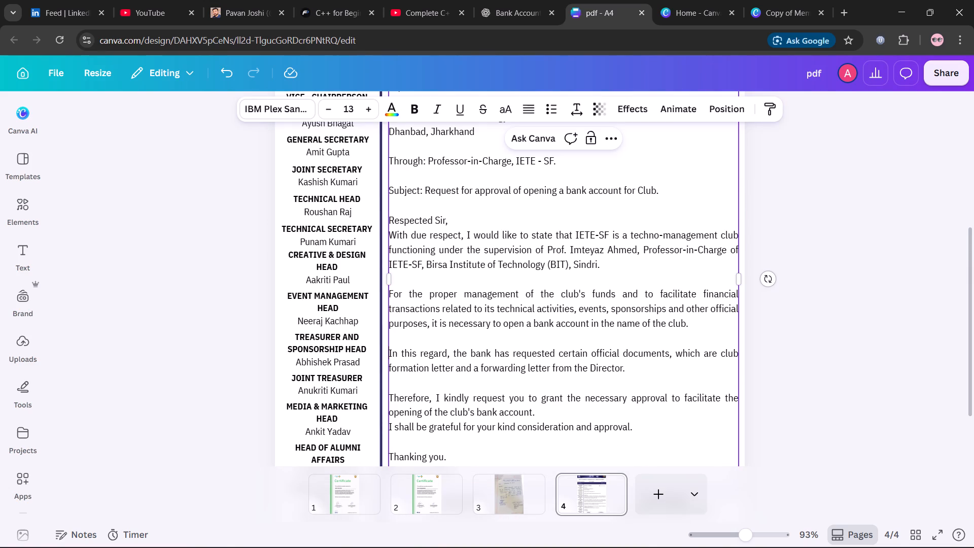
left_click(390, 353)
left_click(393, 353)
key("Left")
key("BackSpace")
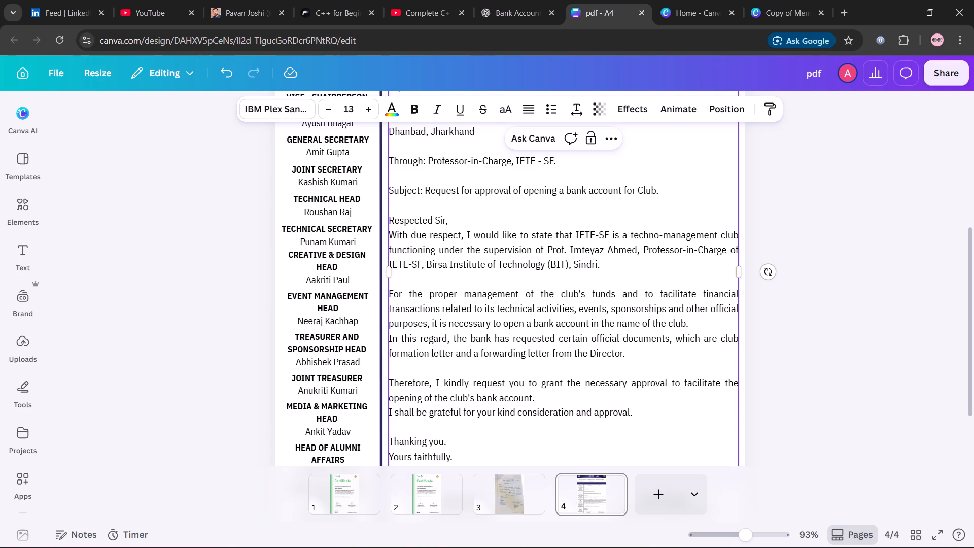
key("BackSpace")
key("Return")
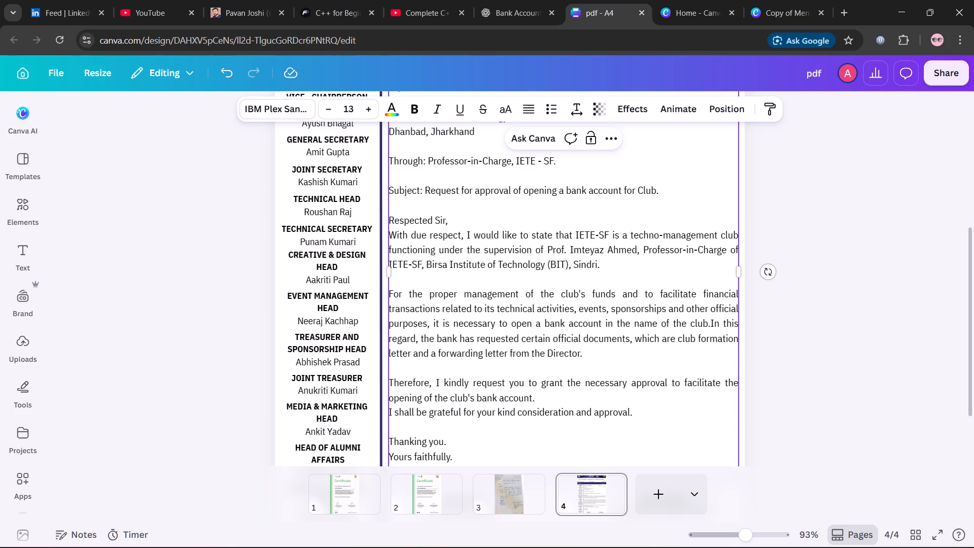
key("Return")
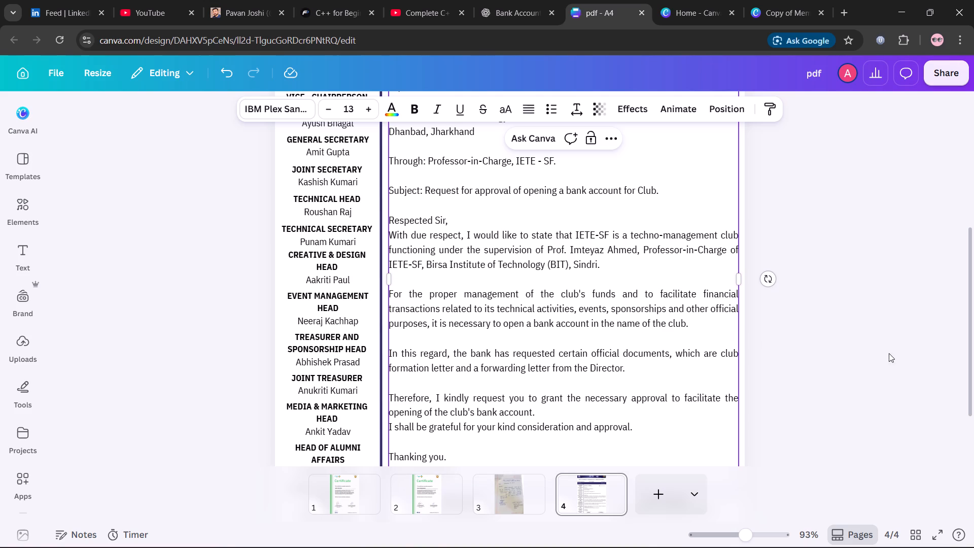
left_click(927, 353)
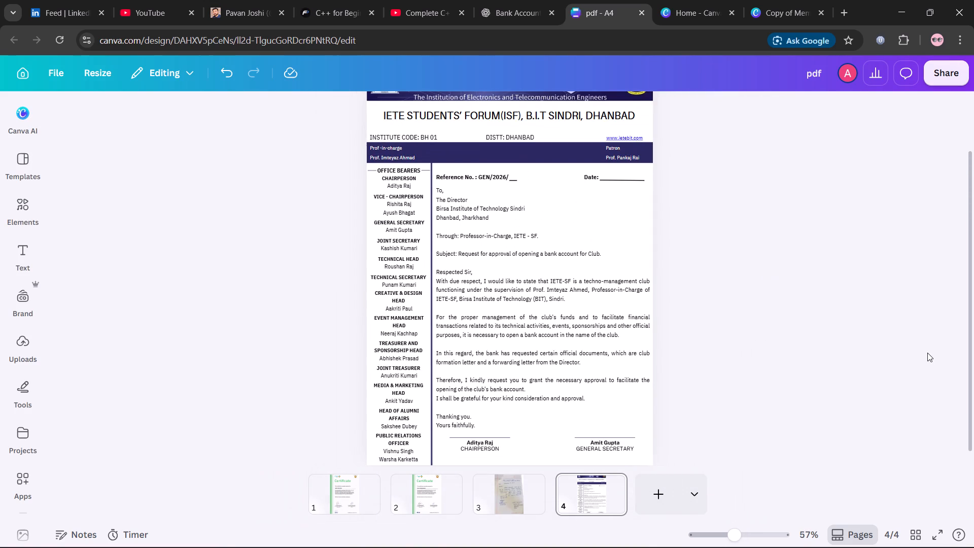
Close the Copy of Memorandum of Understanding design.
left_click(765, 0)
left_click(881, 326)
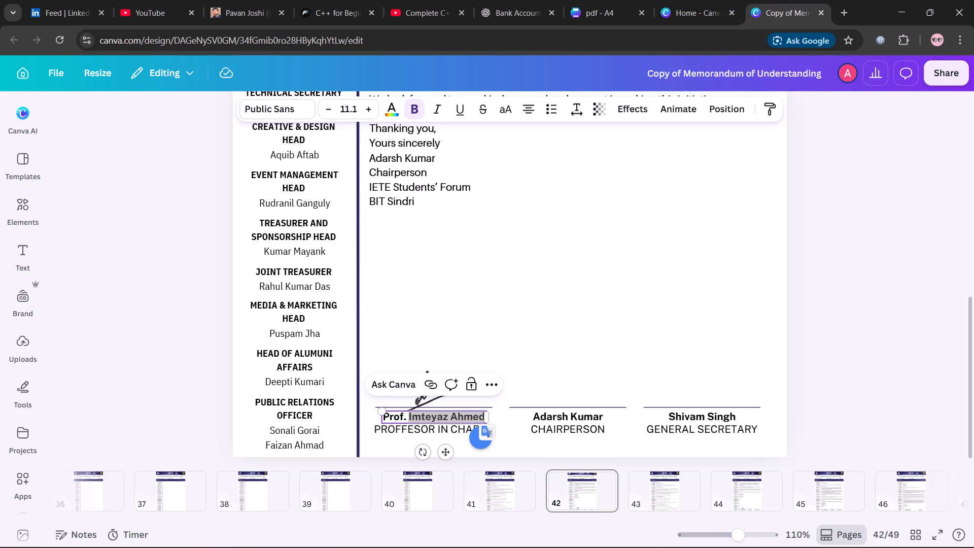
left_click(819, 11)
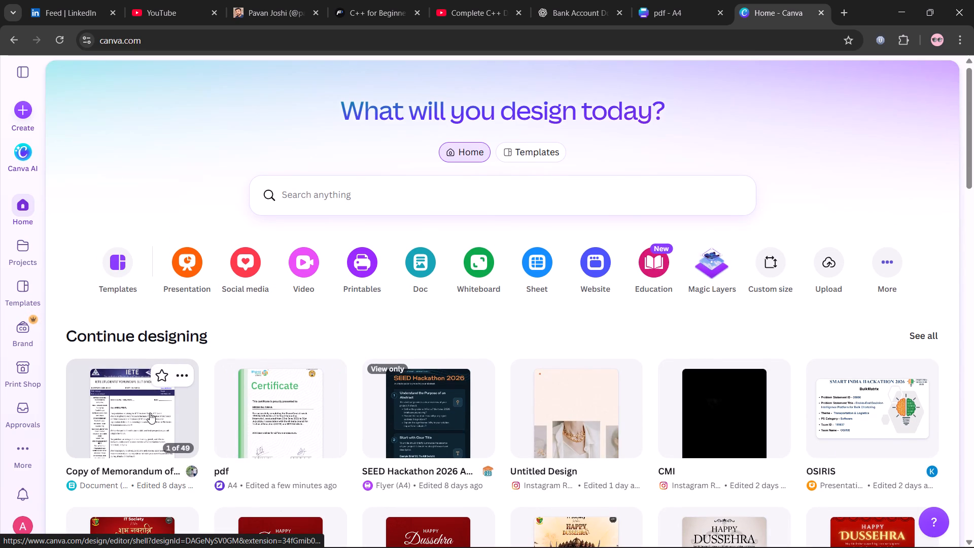
Open the Copy of Memorandum of Understanding design and go to page 45, the workshop proposal with three signatories.
left_click(150, 413)
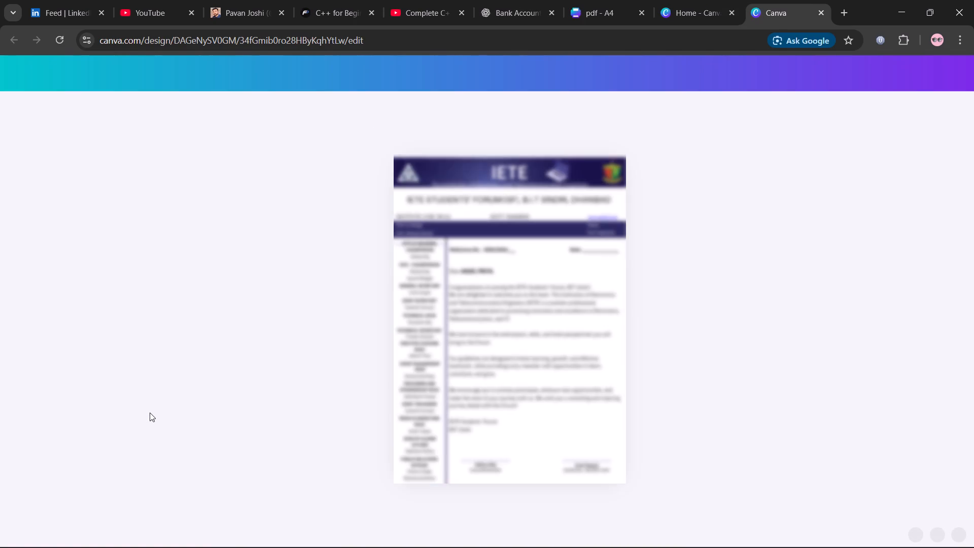
scroll(599, 500, "left", 2)
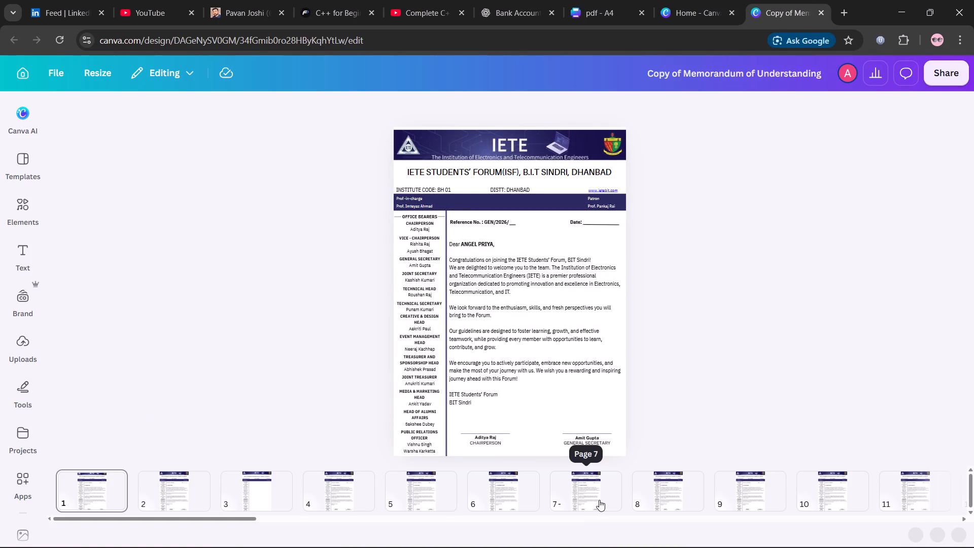
scroll(599, 500, "left", 15)
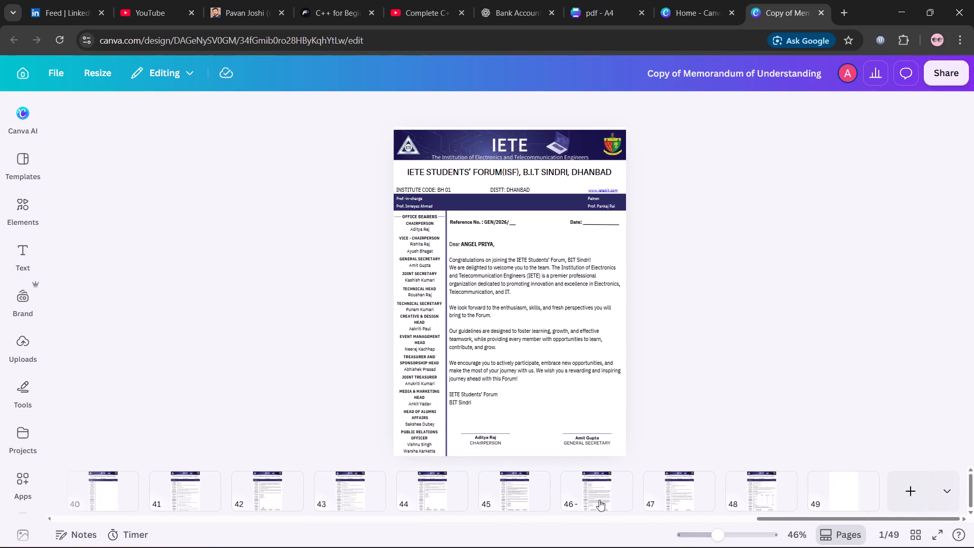
scroll(599, 500, "left", 1)
left_click(599, 500)
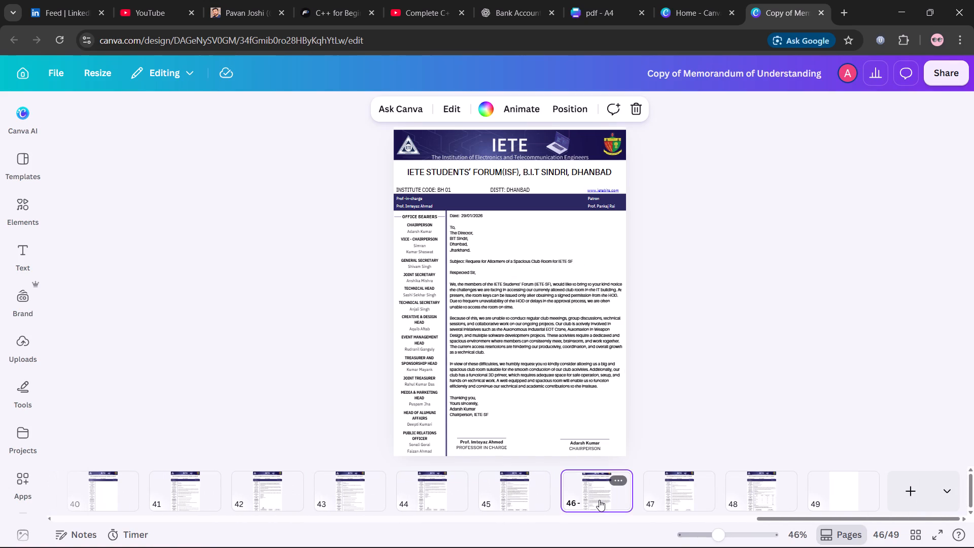
left_click(529, 497)
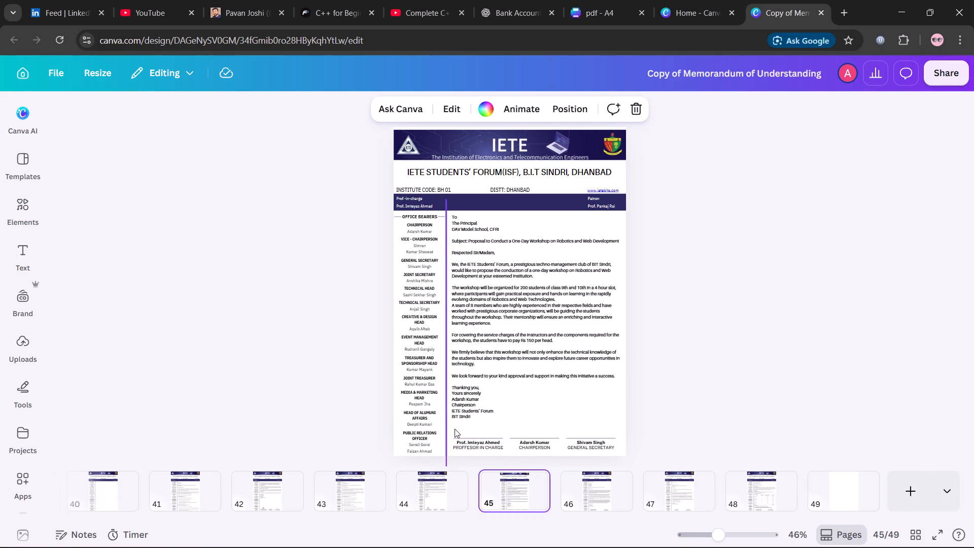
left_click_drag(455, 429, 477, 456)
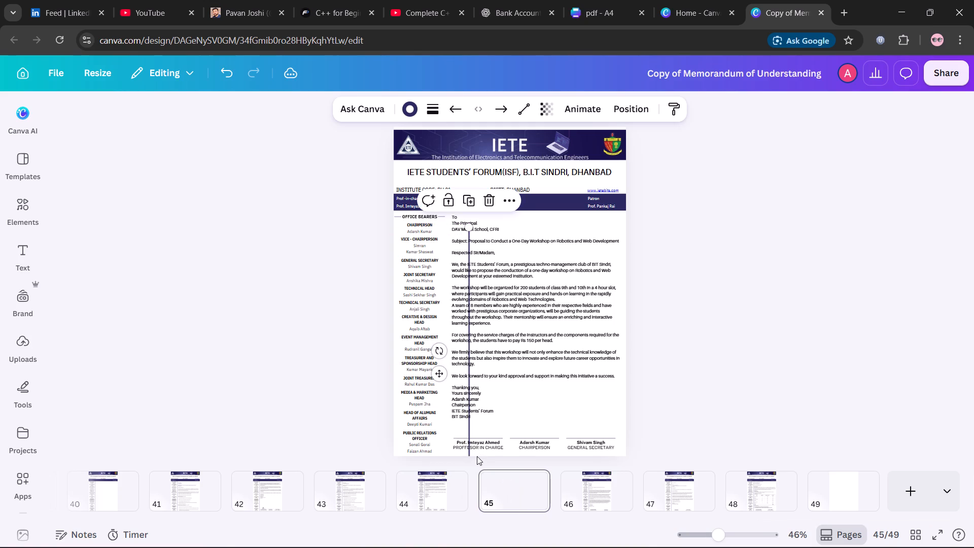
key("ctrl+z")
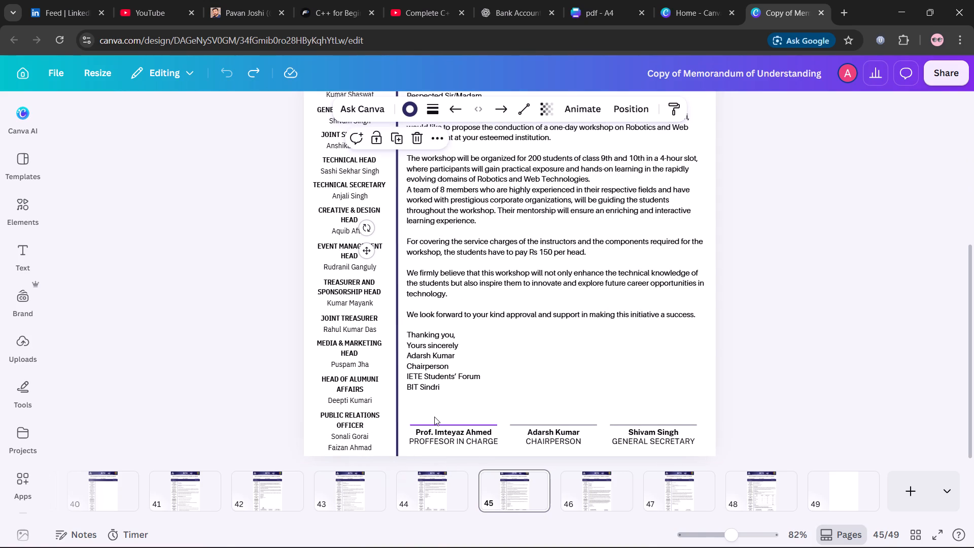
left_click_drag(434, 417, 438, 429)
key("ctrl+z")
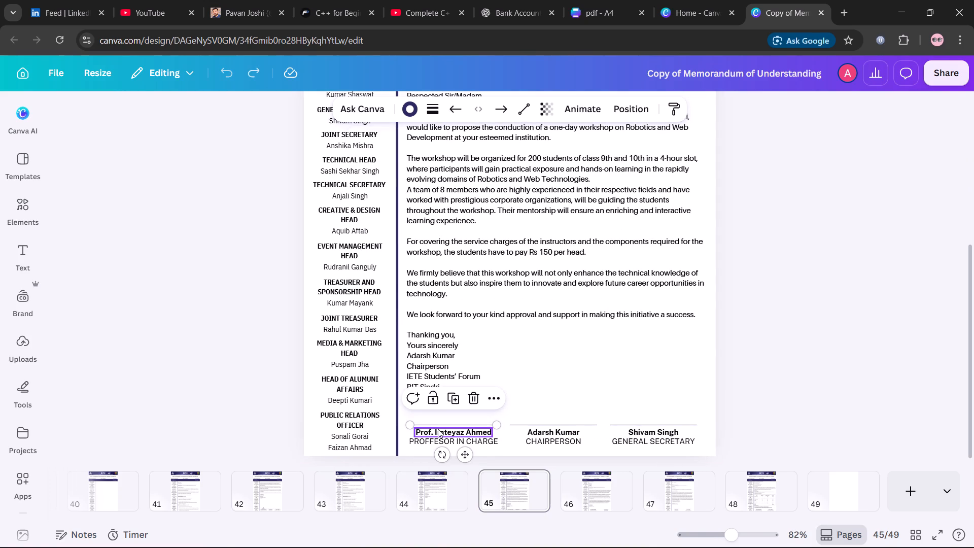
Copy the Professor-in-Charge signature block, including its line, from page 45 and paste it onto page 4 of the pdf design.
left_click(458, 412)
left_click_drag(458, 412, 463, 446)
key("ctrl+c")
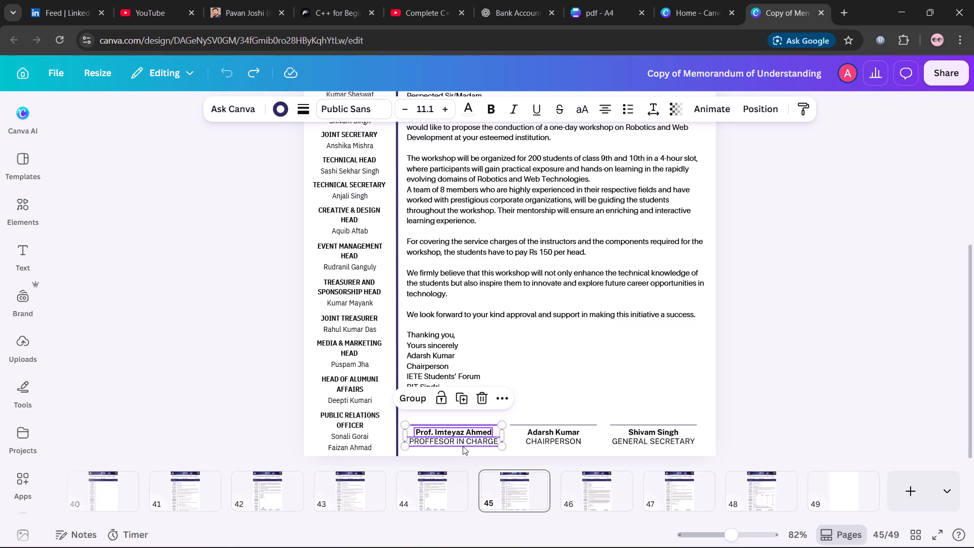
left_click(637, 0)
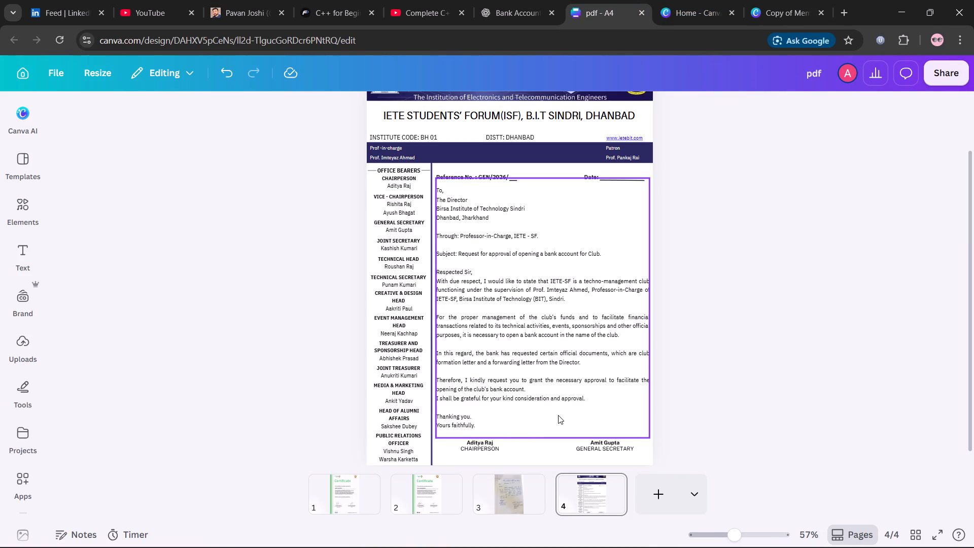
key("ctrl+v")
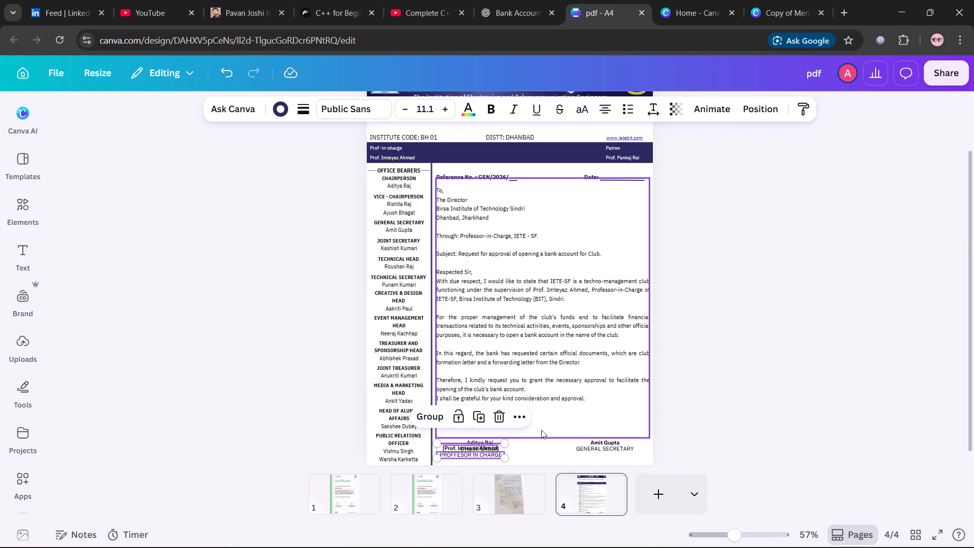
Group the pasted Professor-in-Charge signature block and lock it.
left_click(429, 412)
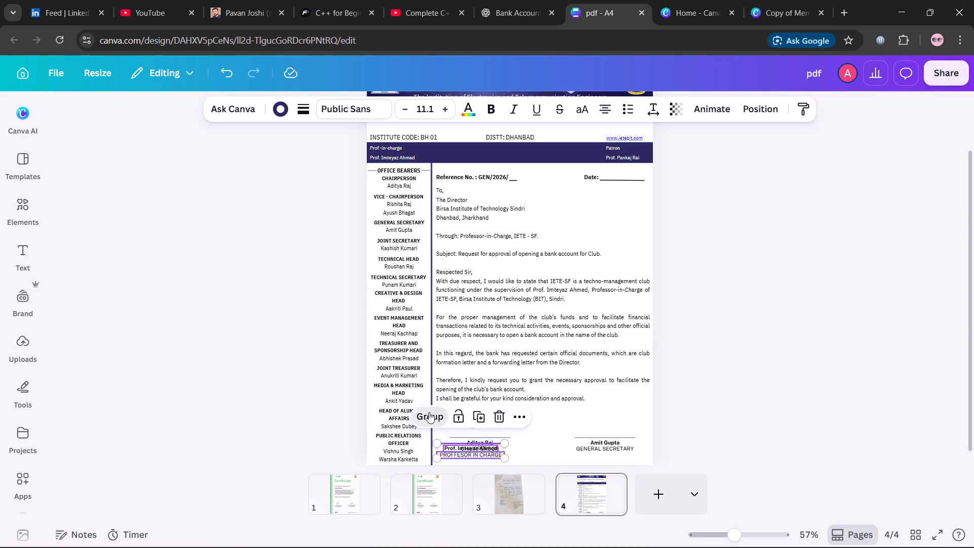
left_click(474, 420)
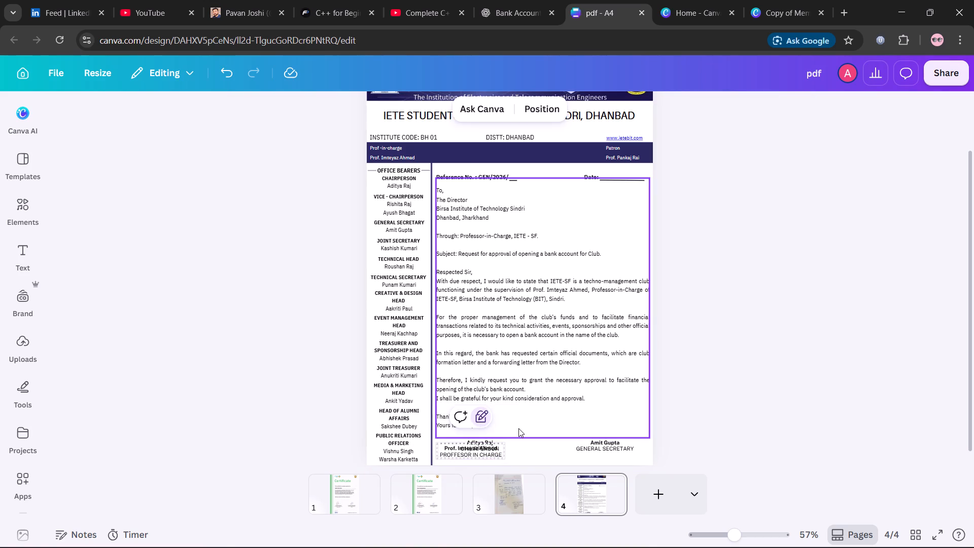
Lock the bank account letter's body text box.
left_click(518, 428)
left_click(488, 430)
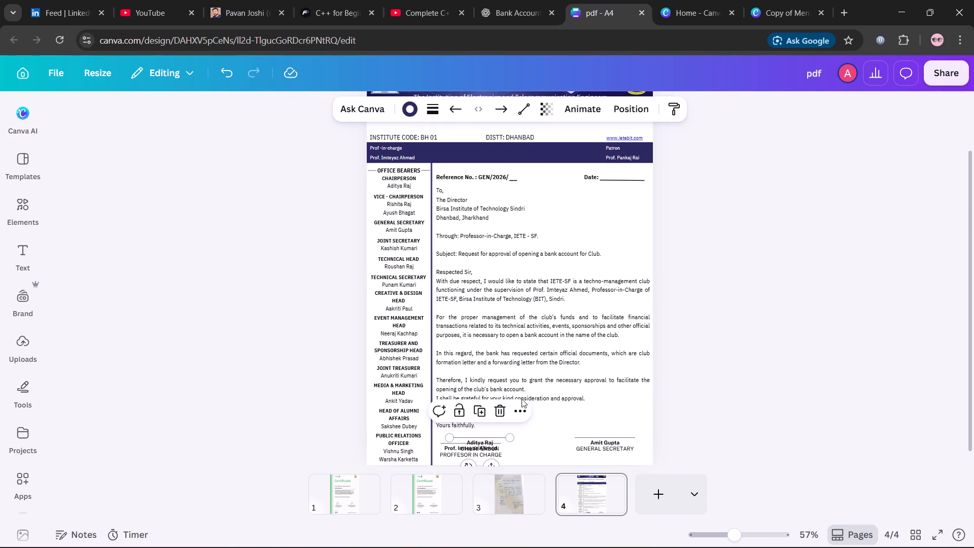
left_click(561, 417)
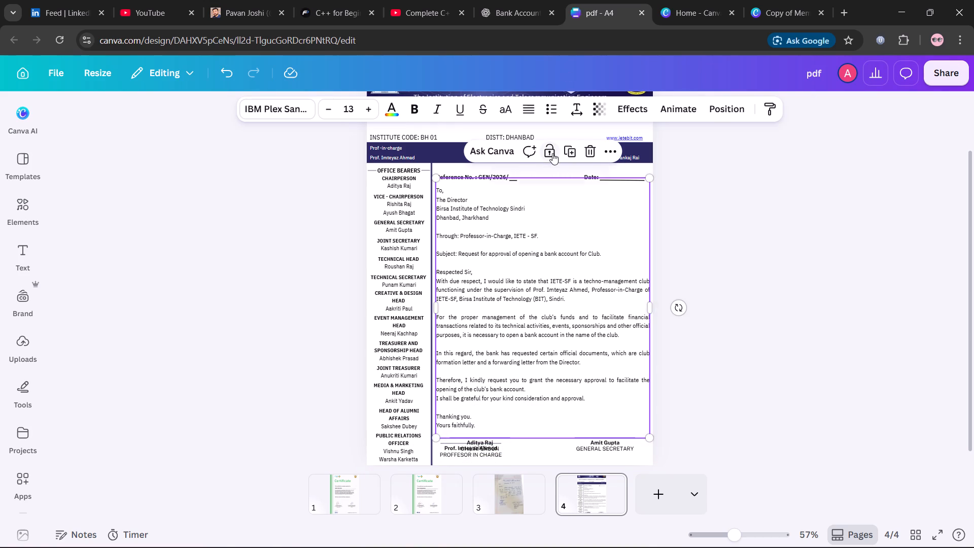
left_click(552, 153)
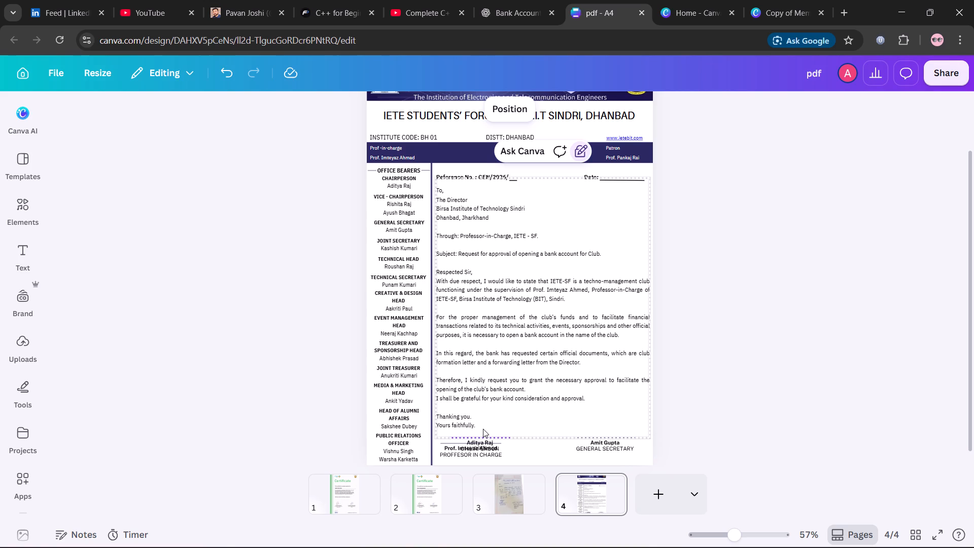
Group the Chairperson's signature line, name and title into one block and lock it.
left_click_drag(483, 429, 513, 443)
left_click(513, 443)
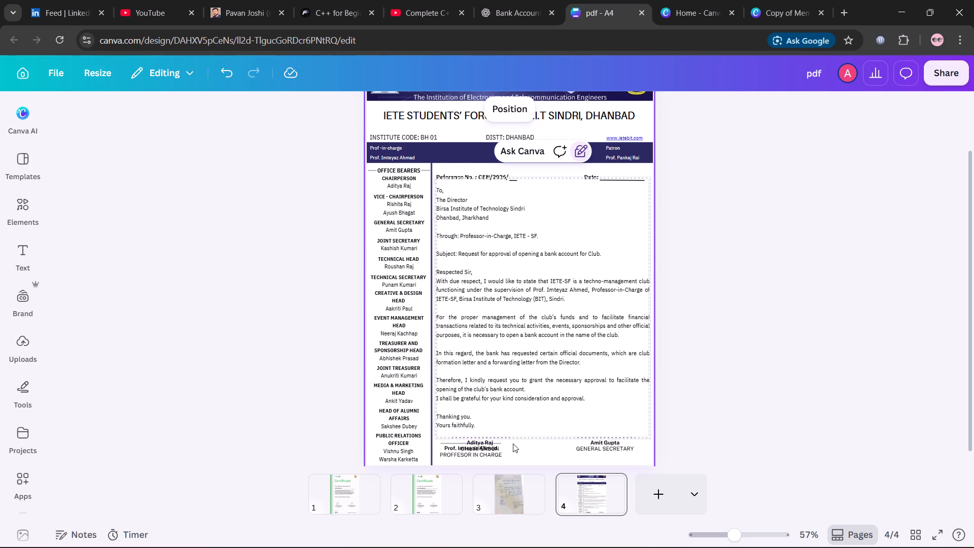
left_click(513, 443)
double_click(512, 443)
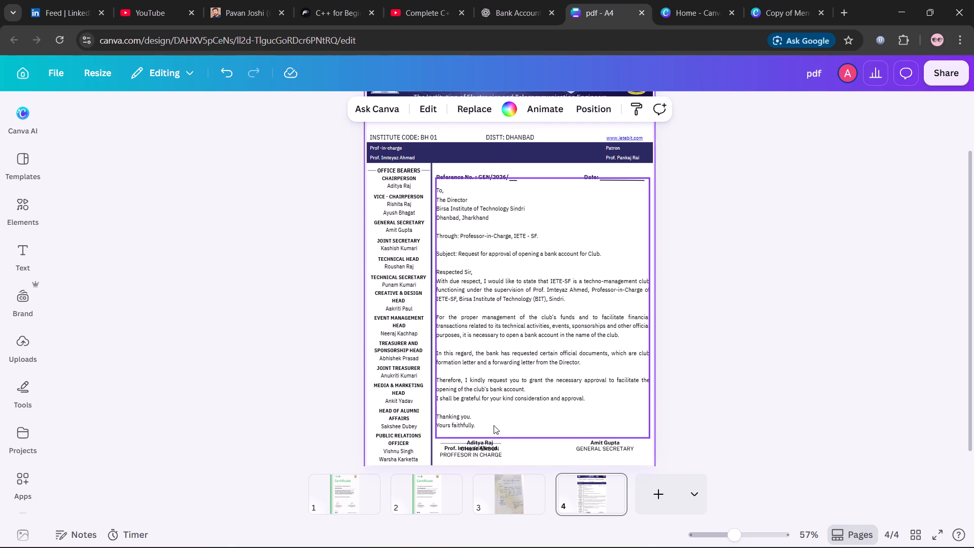
left_click_drag(490, 427, 494, 454)
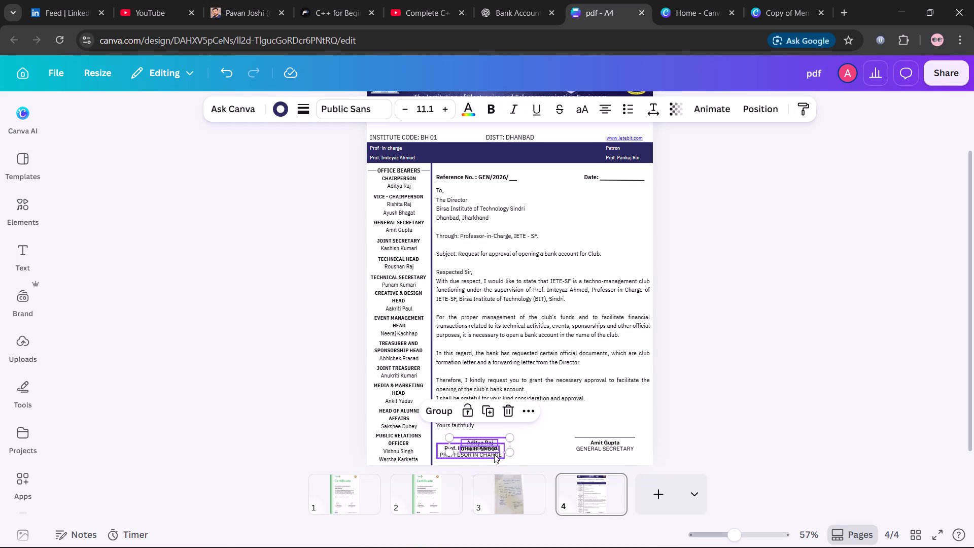
left_click(445, 413)
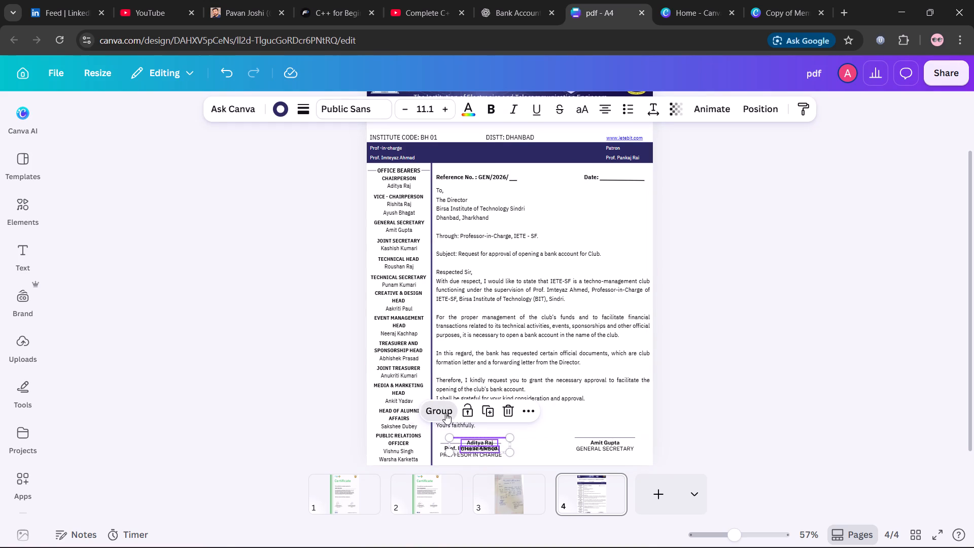
left_click(478, 413)
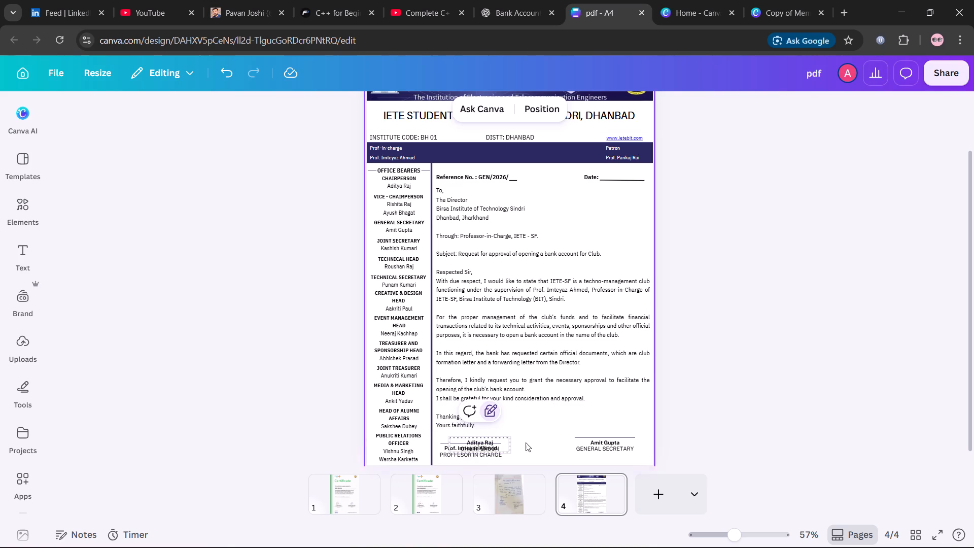
Group the General Secretary's signature line, name and title into one block and lock it.
left_click_drag(586, 427, 611, 455)
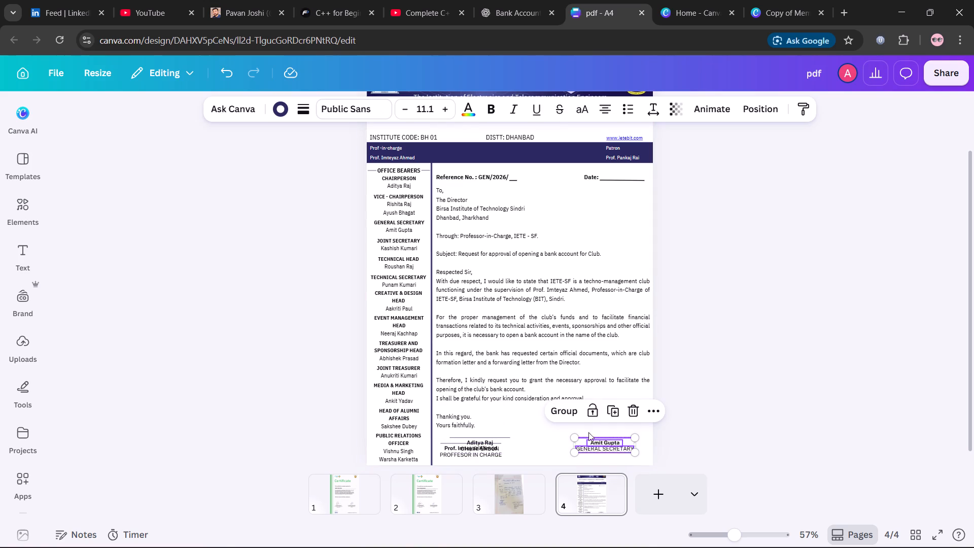
left_click(571, 413)
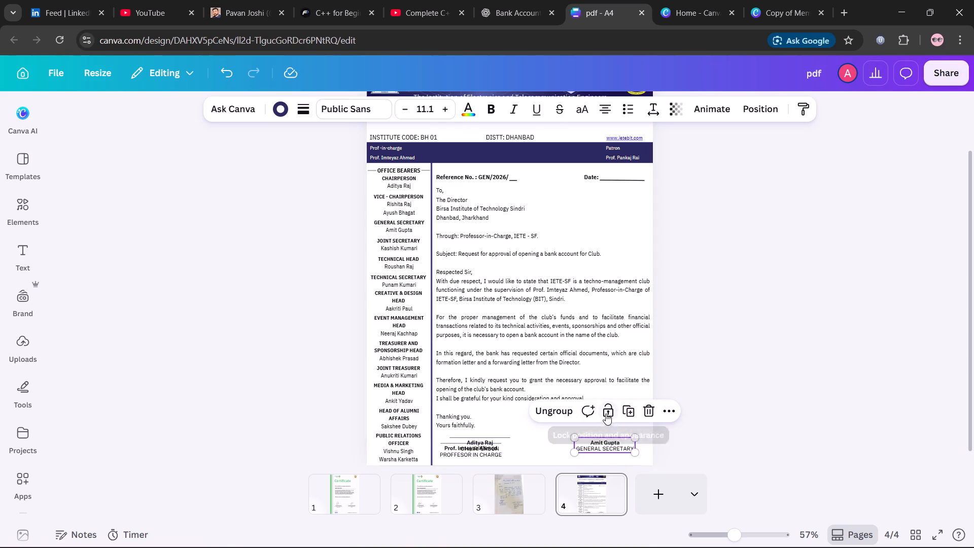
left_click(606, 414)
left_click(617, 409)
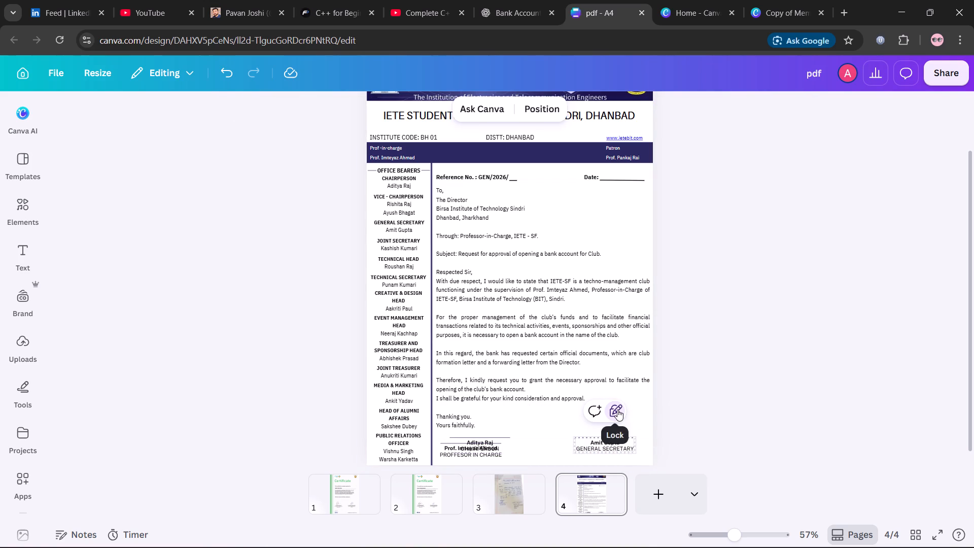
Unlock the General Secretary, Chairperson and Professor-in-Charge signature blocks at the bottom of the letter.
left_click(618, 412)
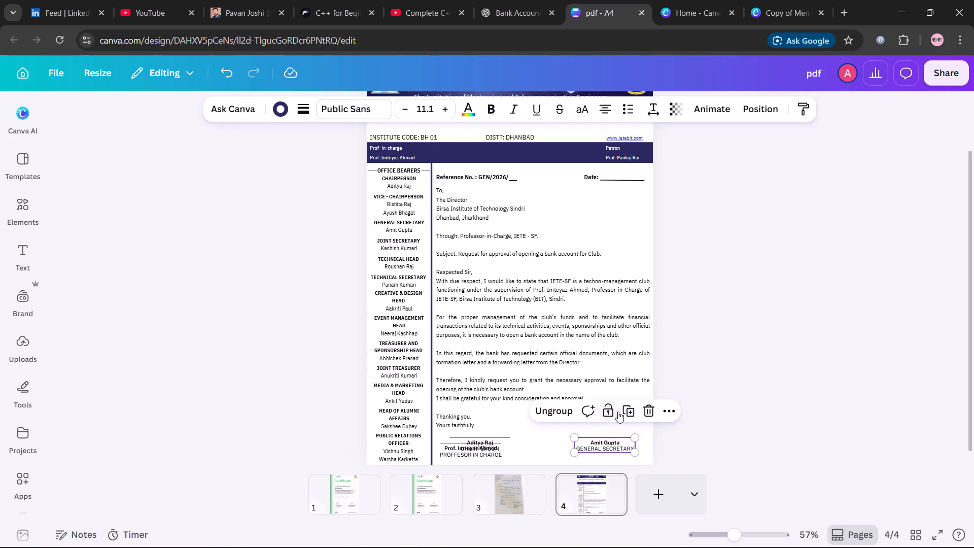
left_click(505, 438)
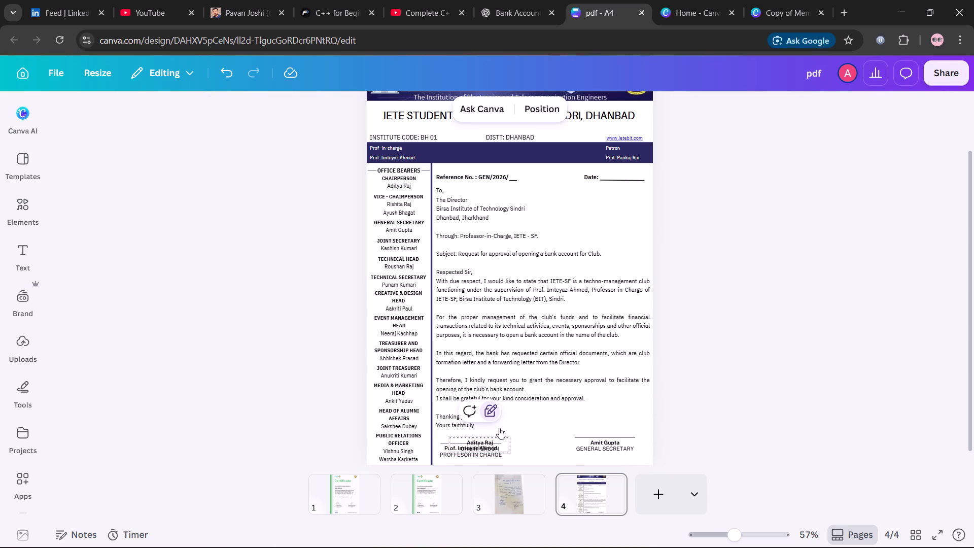
left_click(492, 412)
left_click(492, 412)
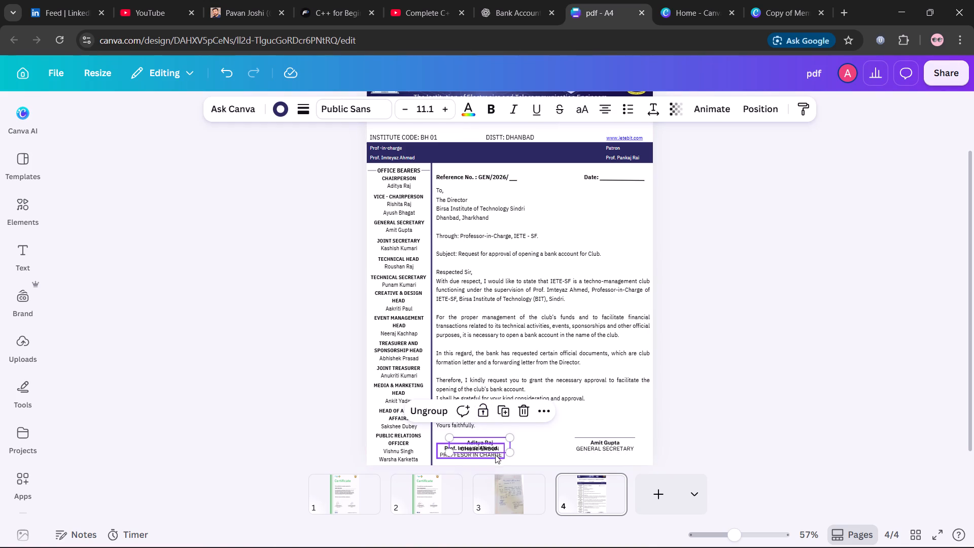
left_click(494, 453)
left_click(485, 419)
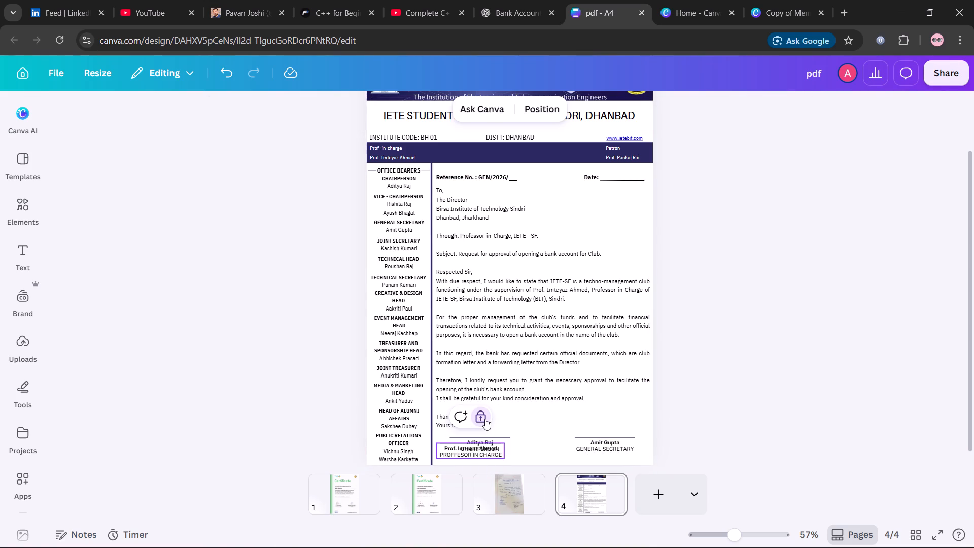
left_click(485, 419)
left_click(548, 462)
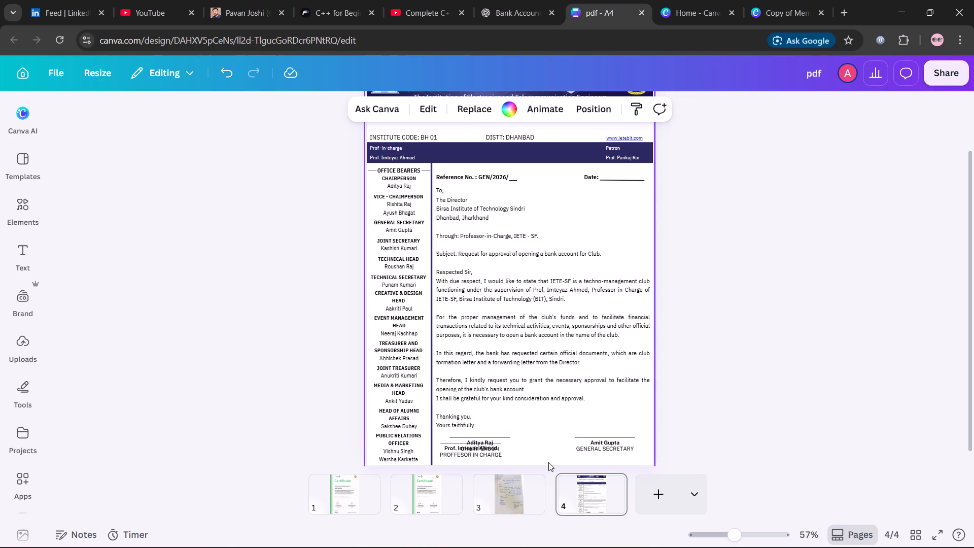
Undo the accidental shift of the vertical divider line beside the office bearers list and lock the line.
left_click_drag(434, 433, 582, 447)
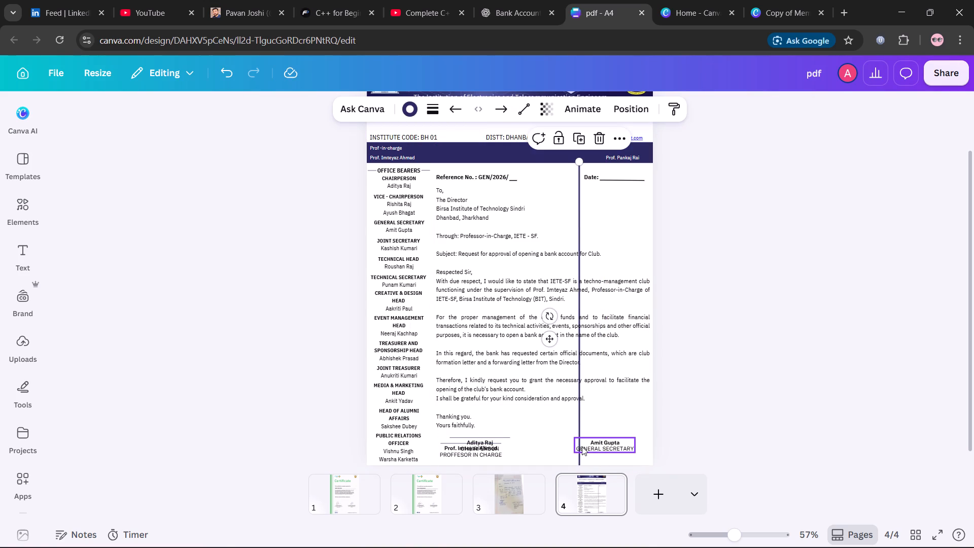
key("ctrl+z")
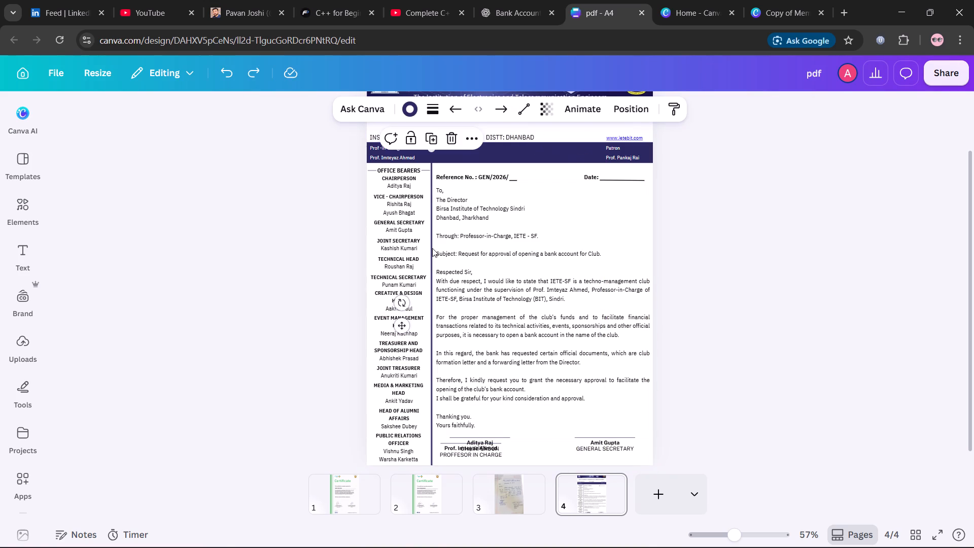
left_click(412, 145)
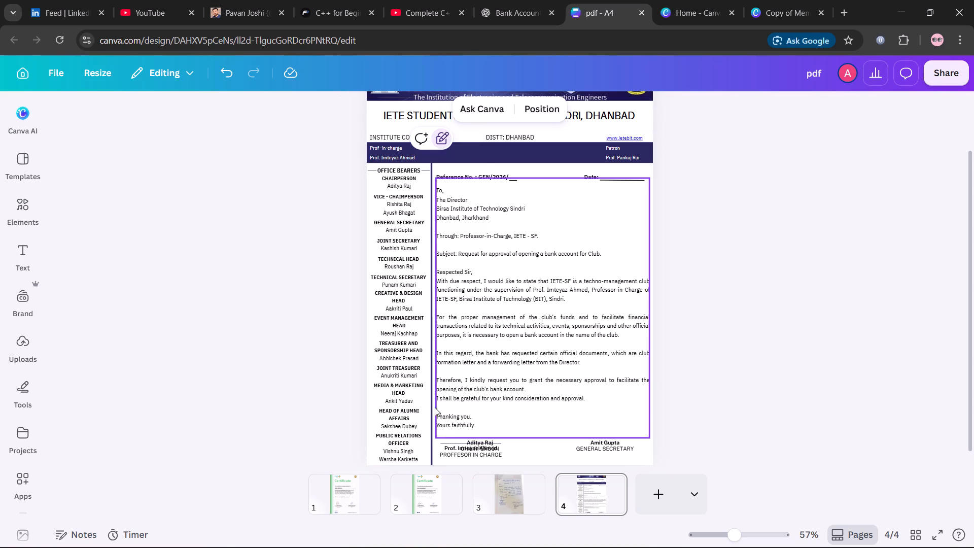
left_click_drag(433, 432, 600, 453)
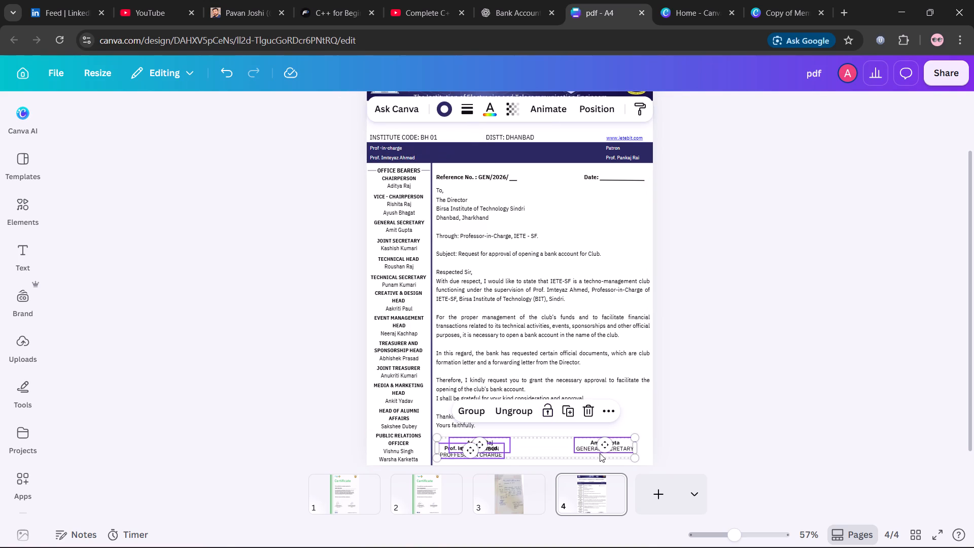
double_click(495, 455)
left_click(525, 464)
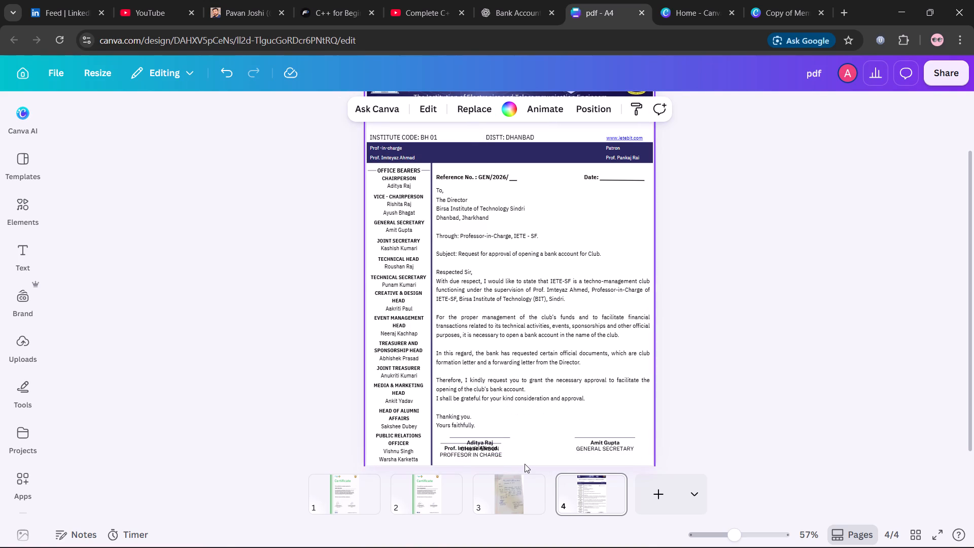
Spread the overlapping signature blocks into one row below the closing: Professor-in-Charge first, Chairperson in the middle, General Secretary at the right margin.
left_click_drag(485, 454, 477, 447)
left_click_drag(509, 443, 573, 440)
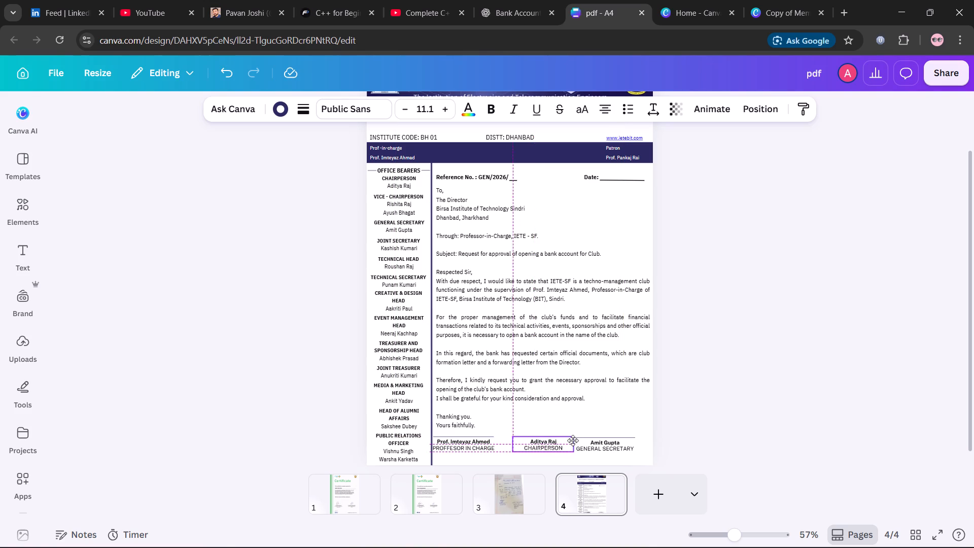
left_click_drag(573, 440, 568, 440)
left_click_drag(471, 450, 477, 455)
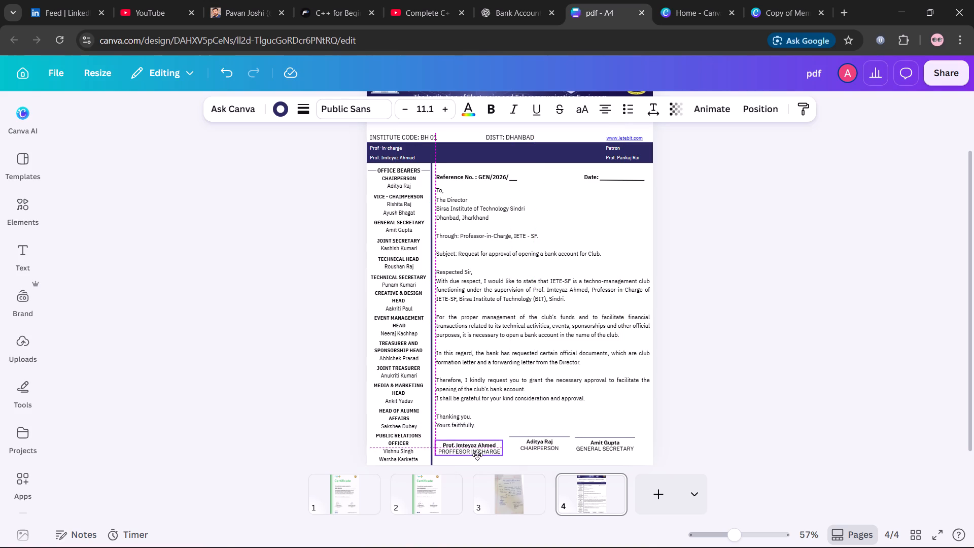
left_click_drag(477, 455, 477, 457)
left_click_drag(523, 448, 523, 452)
left_click_drag(615, 446, 615, 451)
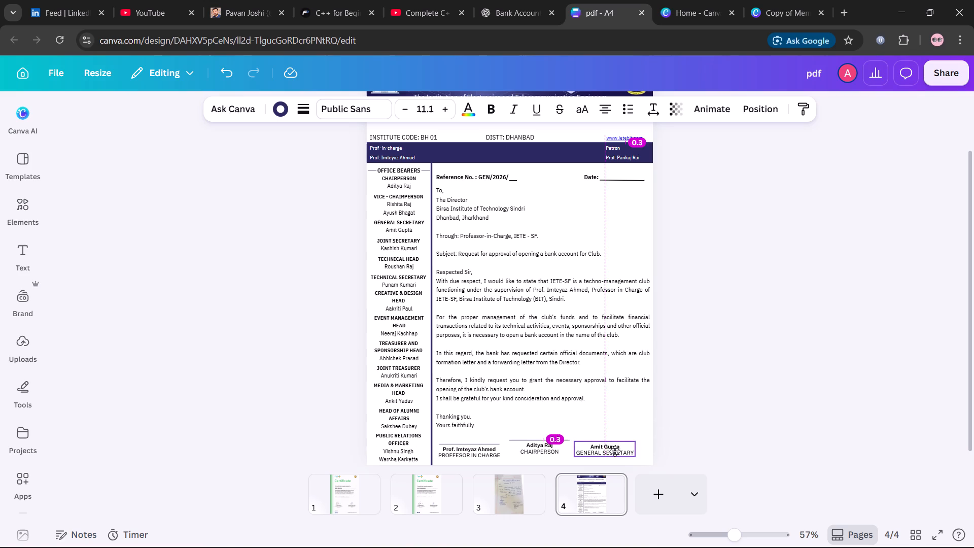
left_click_drag(615, 451, 628, 450)
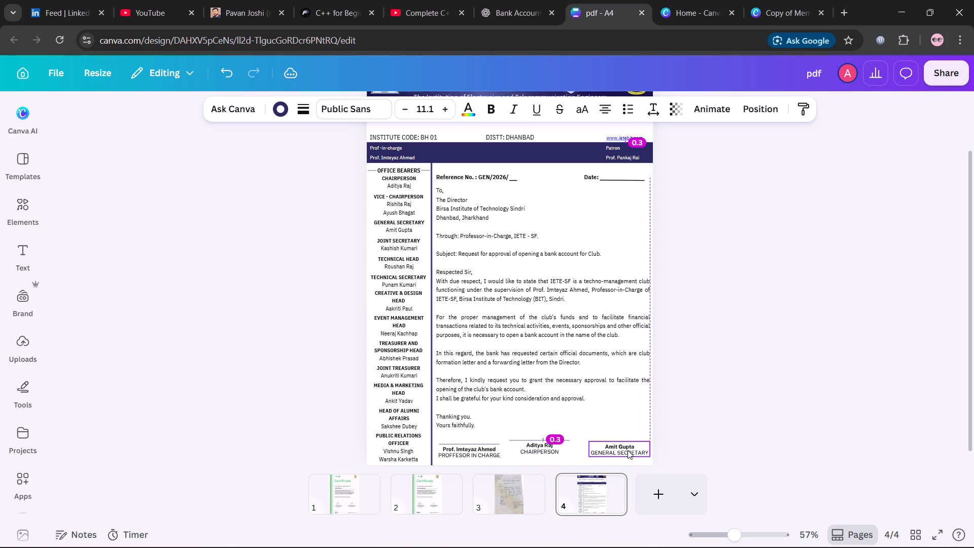
left_click(545, 447)
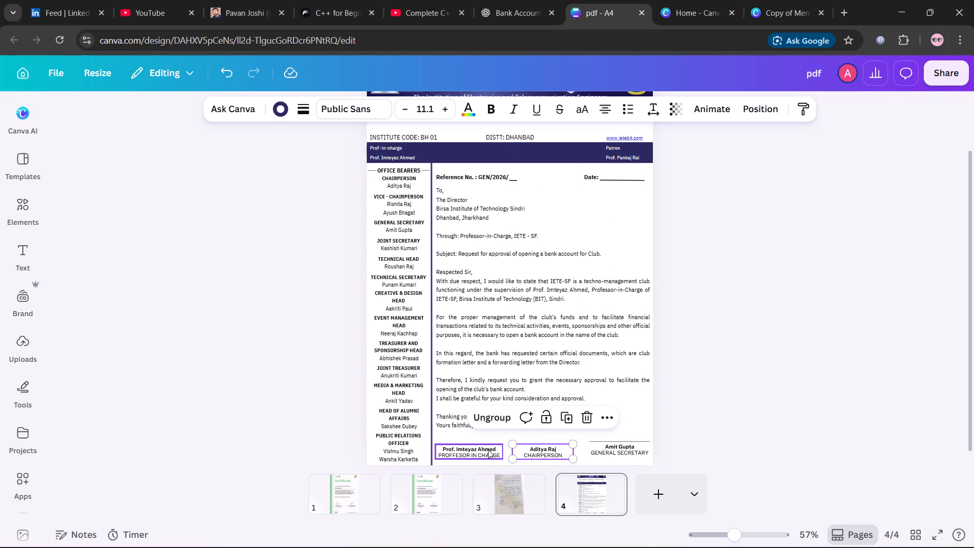
left_click(475, 448)
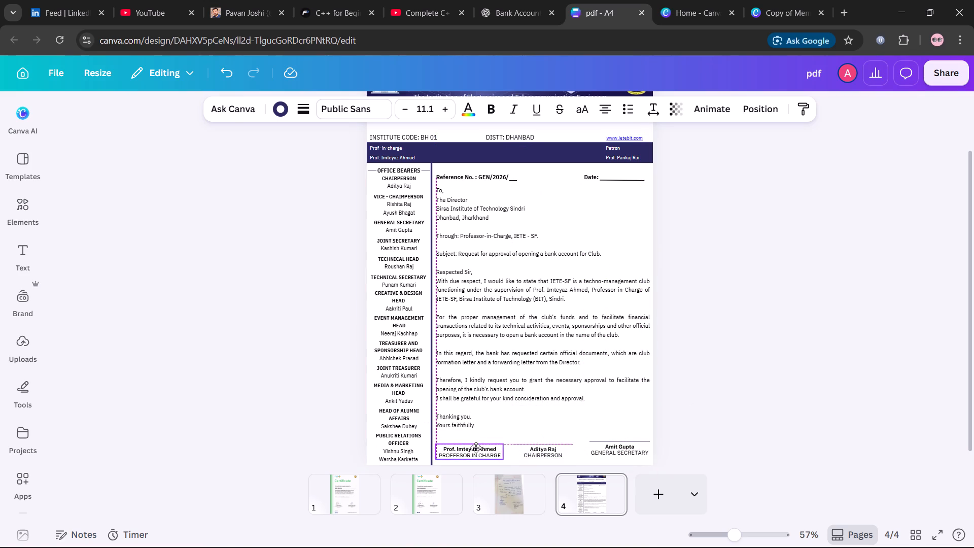
Switch to the Copy of Memorandum of Understanding design, reload it and examine the signature row on page 45.
left_click(779, 0)
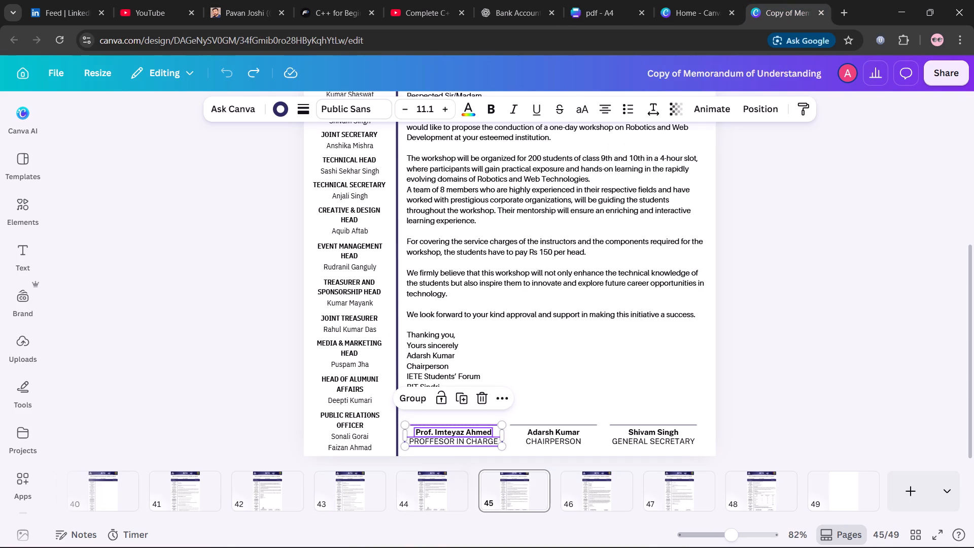
left_click(548, 449)
left_click(58, 29)
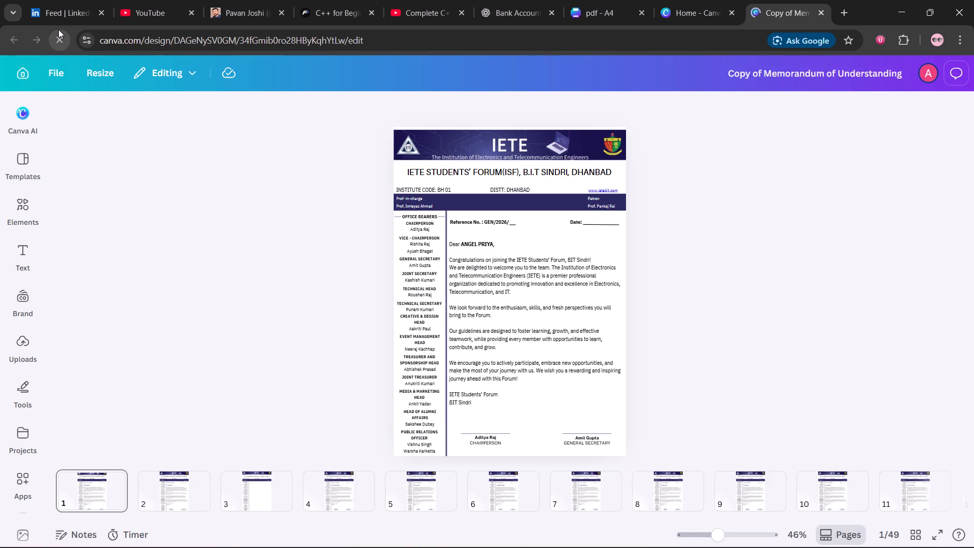
scroll(745, 484, "left", 11)
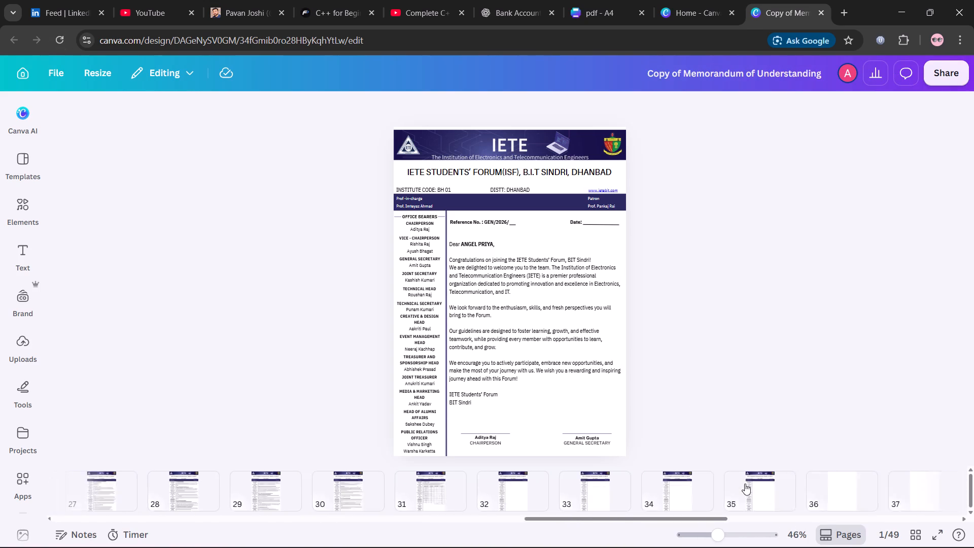
scroll(745, 484, "left", 5)
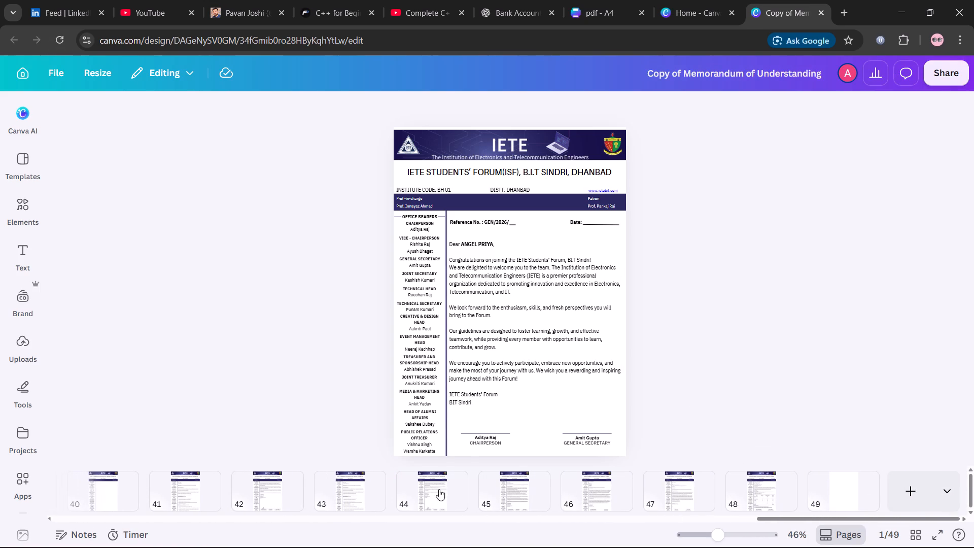
left_click(502, 494)
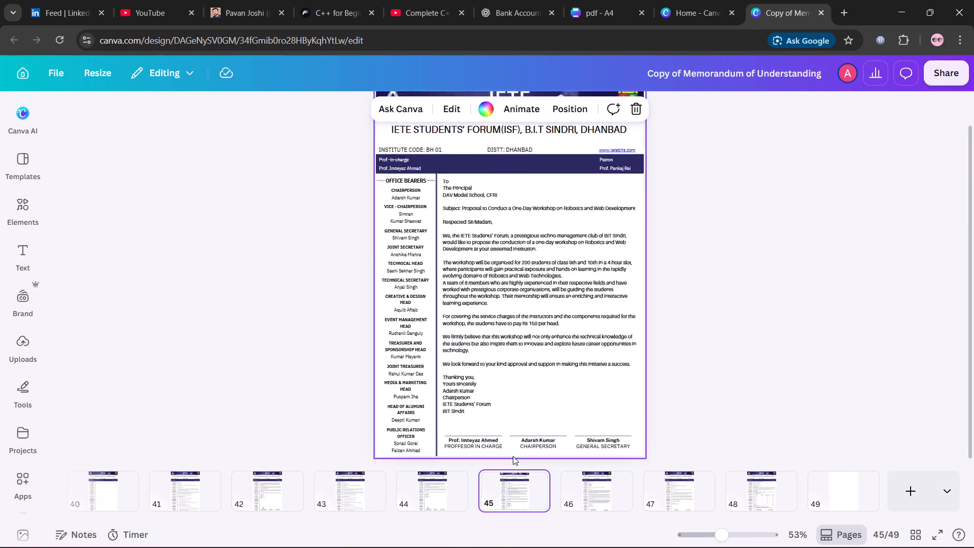
left_click(462, 430)
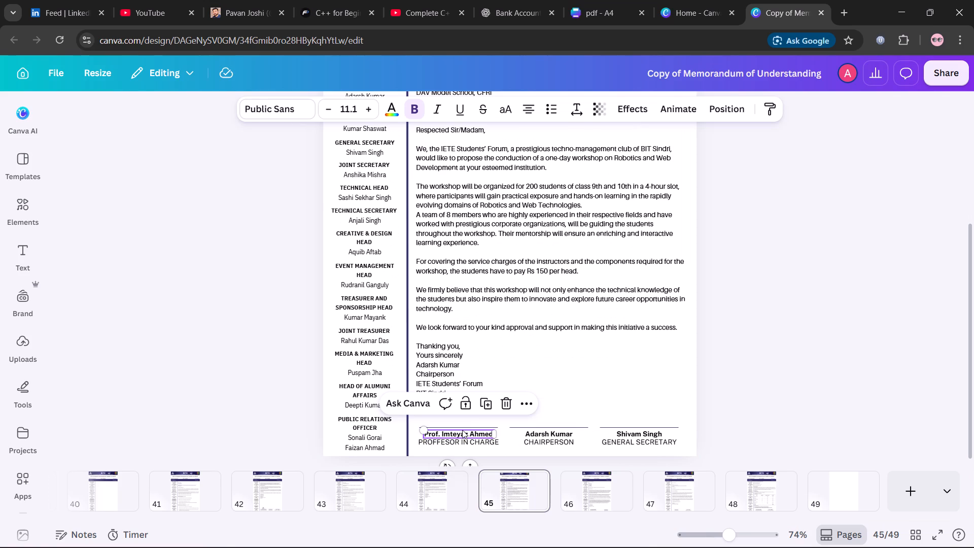
Return to the bank account letter in the pdf design and align its three signature blocks by their vertical middles.
left_click(614, 0)
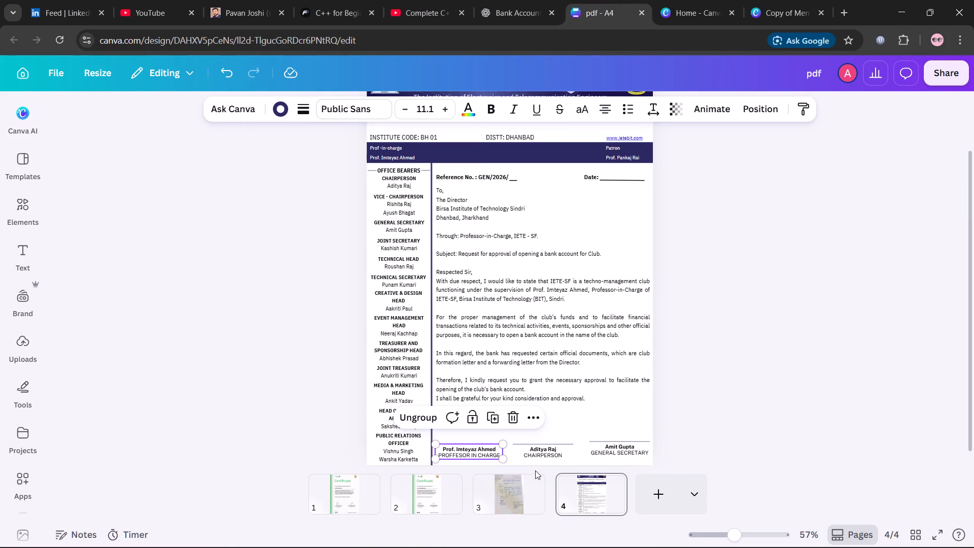
left_click(541, 454)
left_click(615, 444)
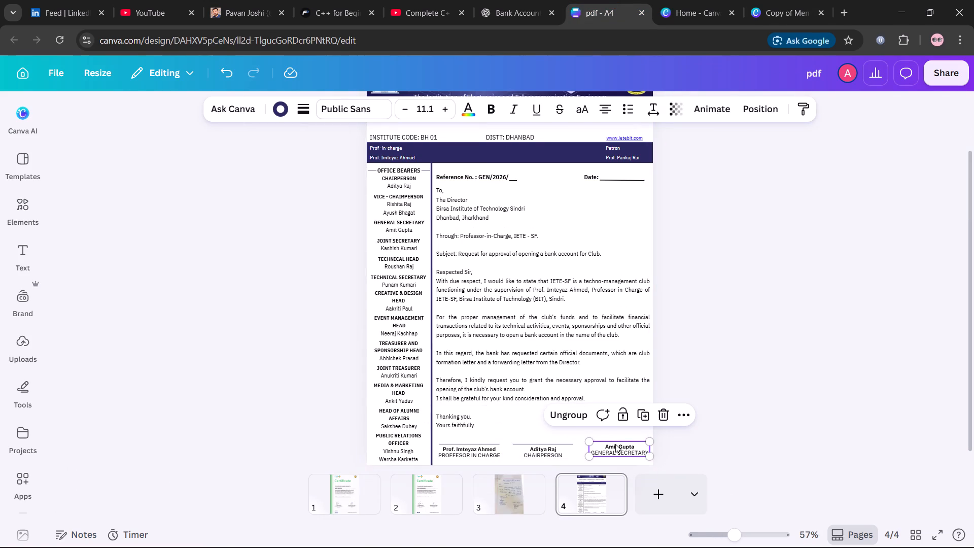
left_click(732, 429)
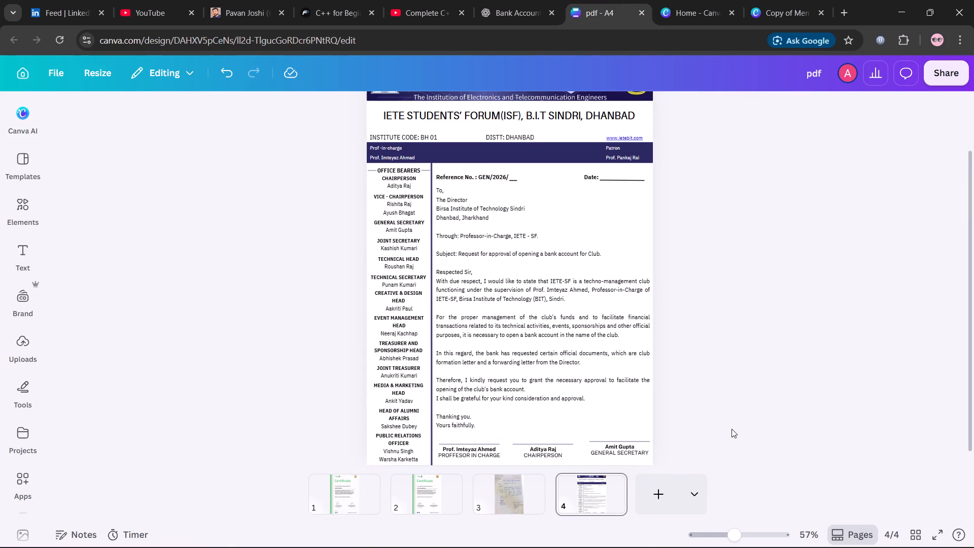
scroll(732, 429, "down", 1)
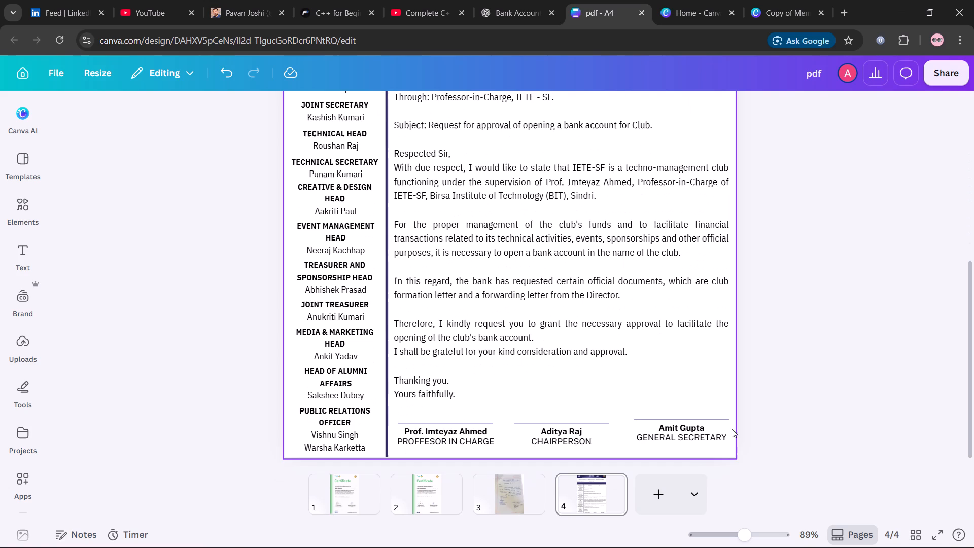
left_click(667, 437)
left_click(667, 437)
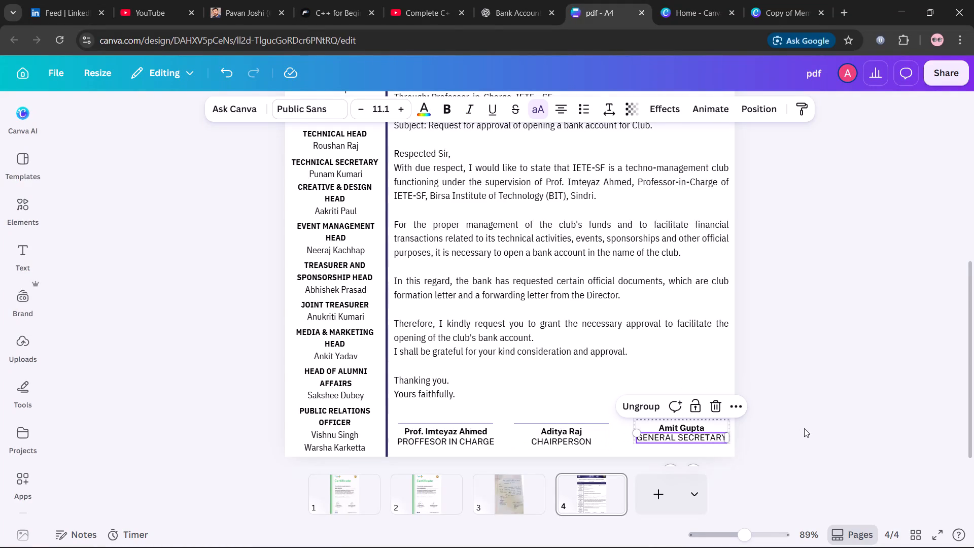
left_click(805, 428)
left_click_drag(805, 428, 409, 425)
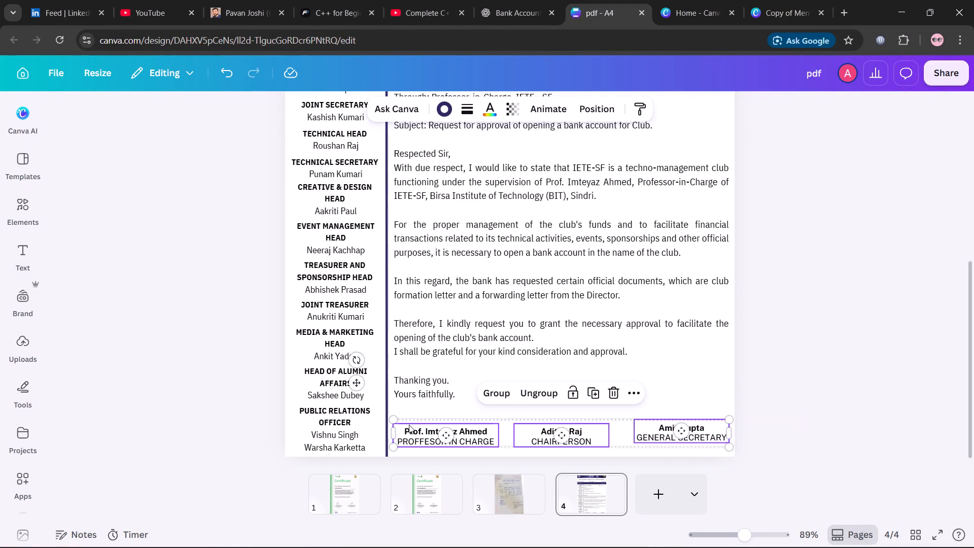
left_click(638, 386)
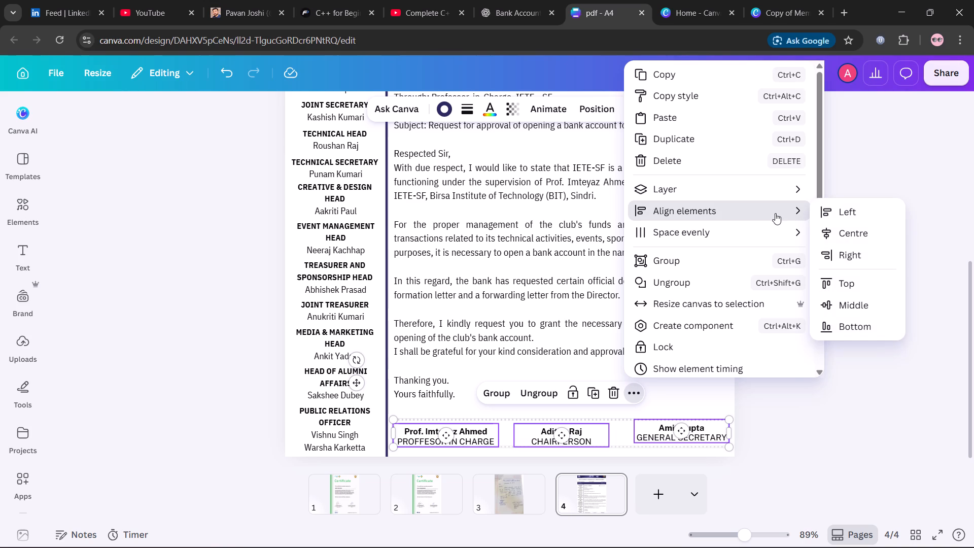
left_click(854, 301)
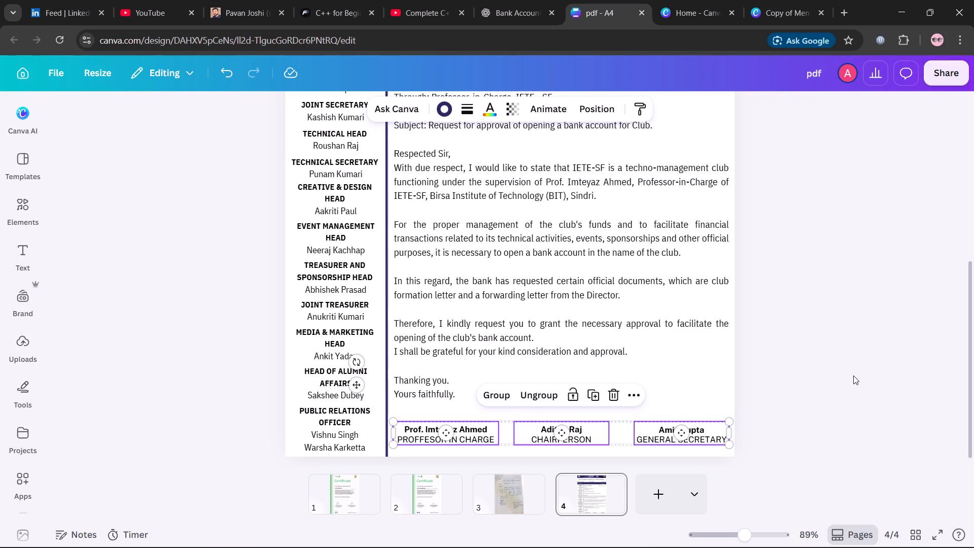
Space the three signature blocks evenly in the horizontal direction.
left_click(638, 394)
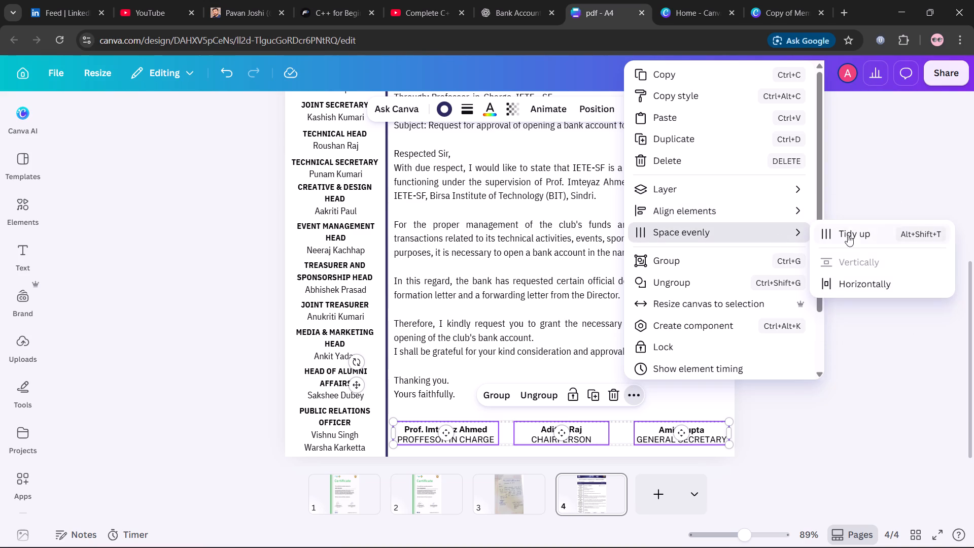
left_click(857, 287)
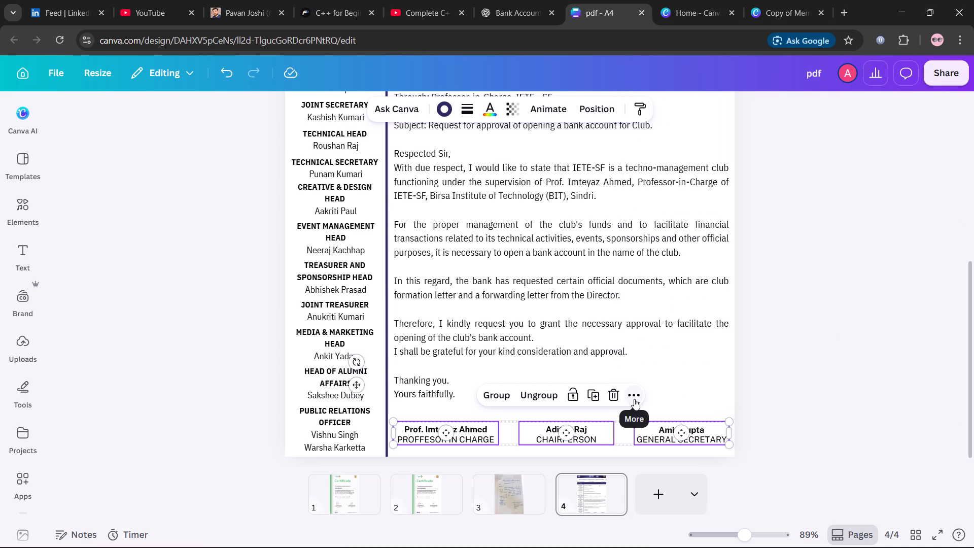
left_click(810, 397)
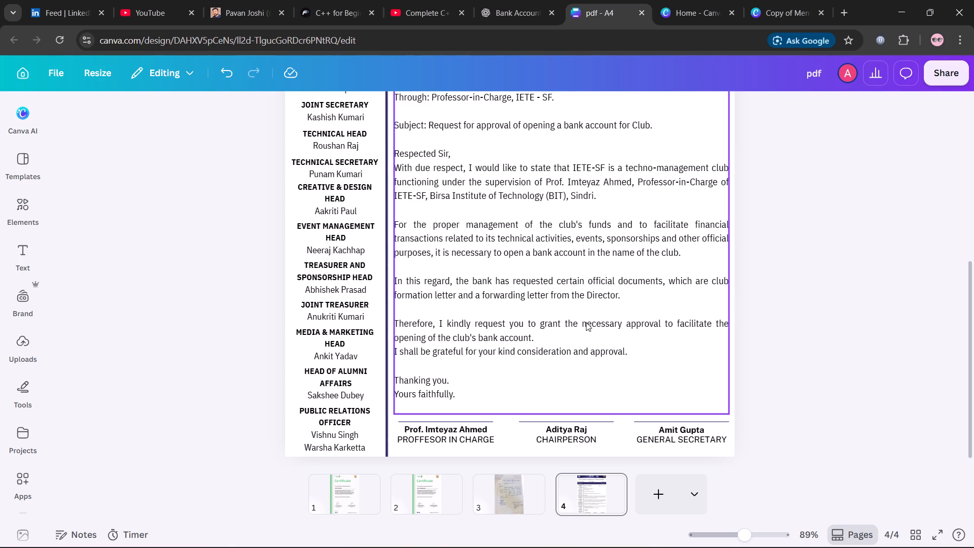
scroll(586, 322, "up", 1)
Examine the top of the bank account letter, checking the blank line after the reference number GEN/2026/.
scroll(586, 322, "up", 2)
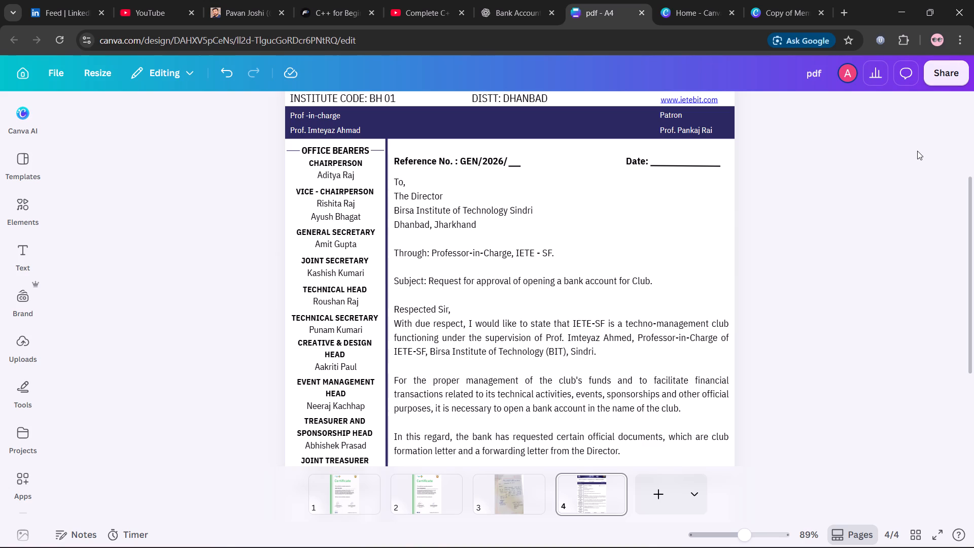
left_click(517, 160)
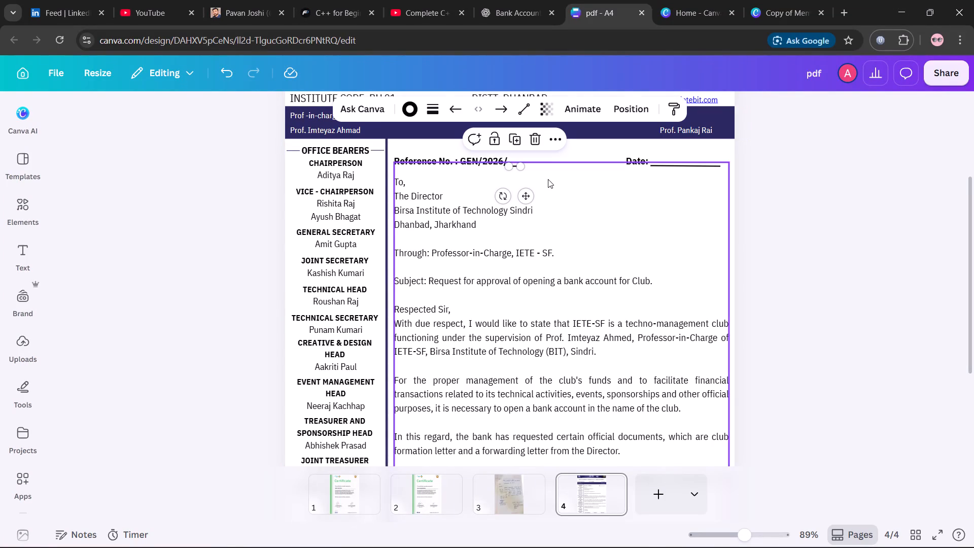
left_click(583, 185)
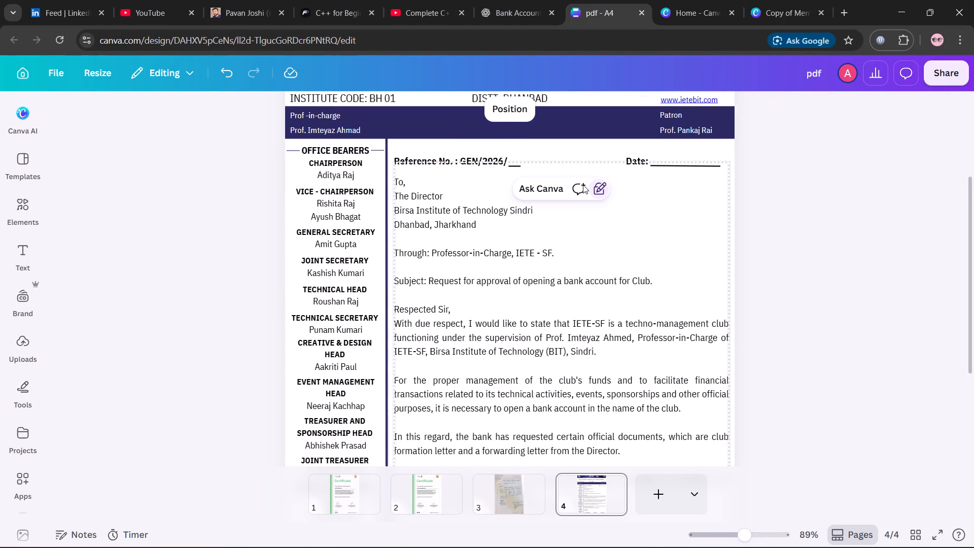
Switch to the Copy of Memorandum of Understanding design and close the unneeded browser pages, starting with the LinkedIn feed.
left_click(790, 0)
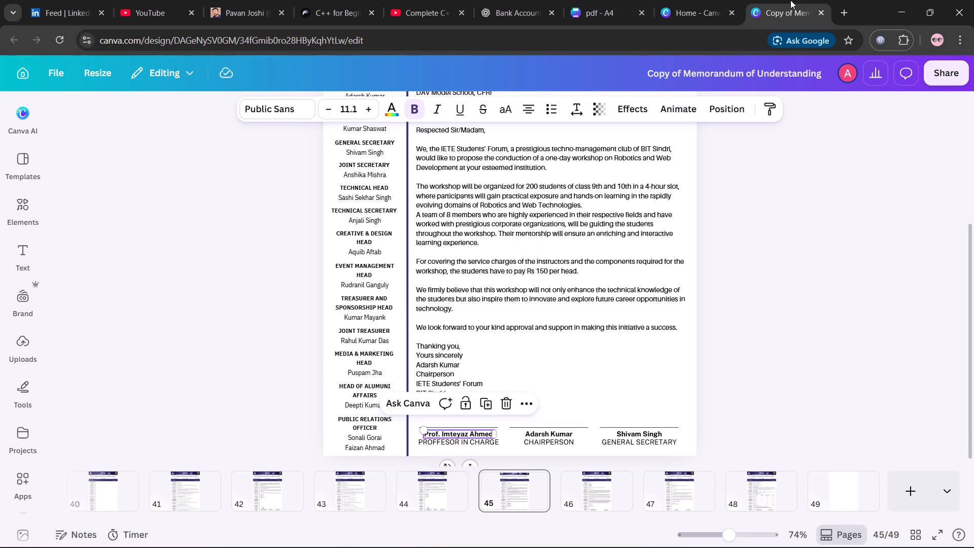
scroll(494, 289, "up", 3)
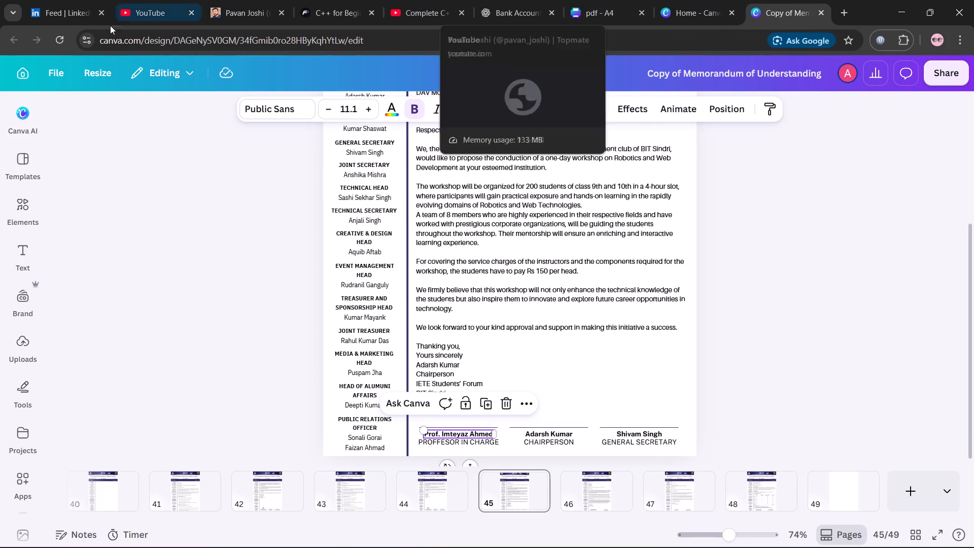
triple_click(100, 13)
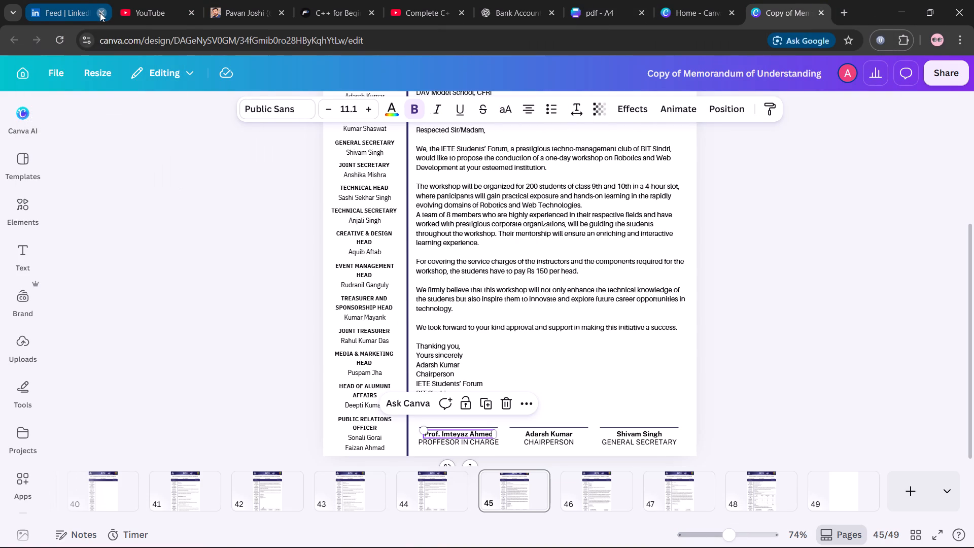
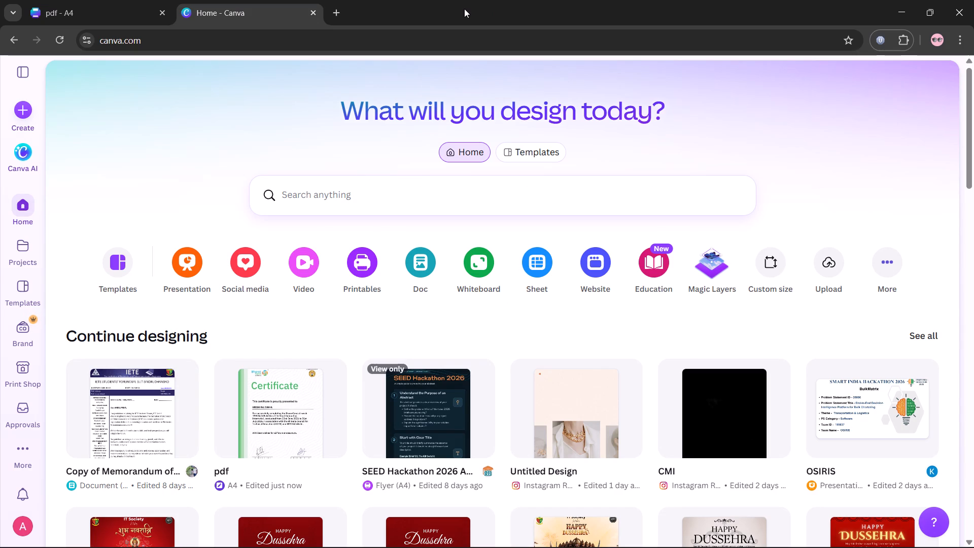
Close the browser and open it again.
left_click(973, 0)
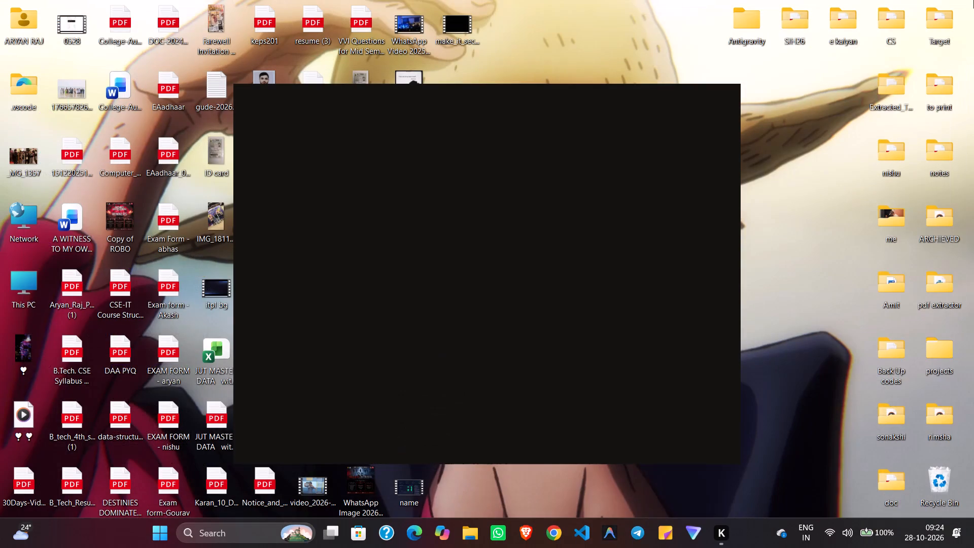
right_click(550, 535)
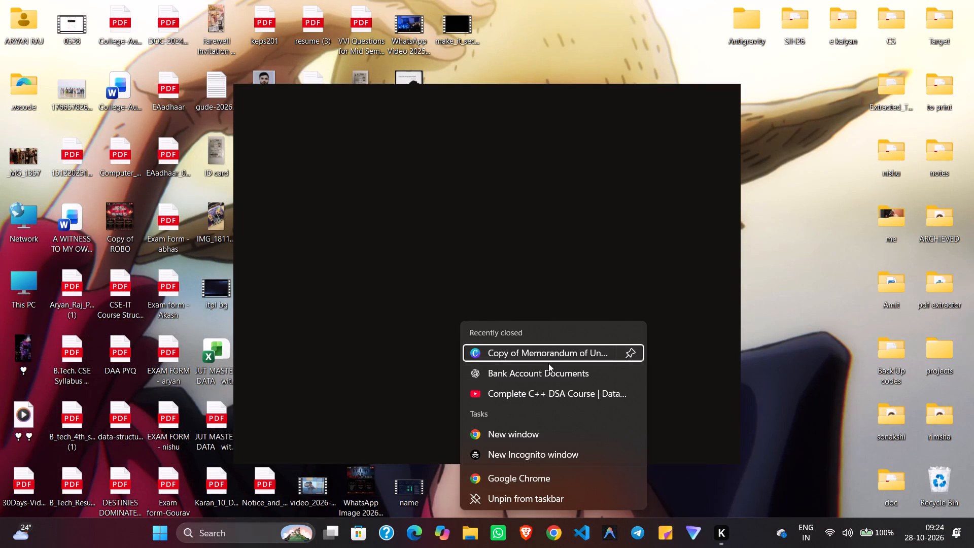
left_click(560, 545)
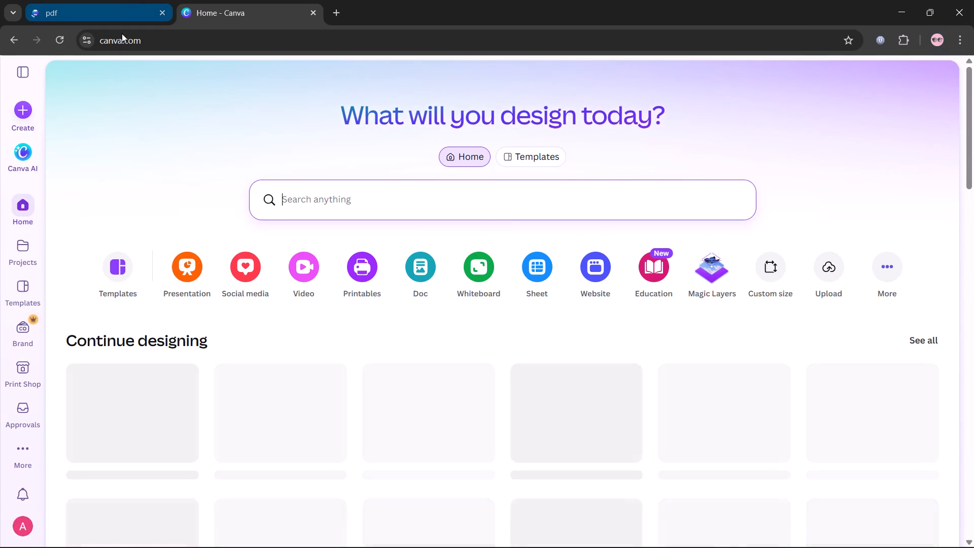
Open the Copy of Memorandum of Understanding design and look through the earlier letters on pages 41 to 48.
left_click(129, 448)
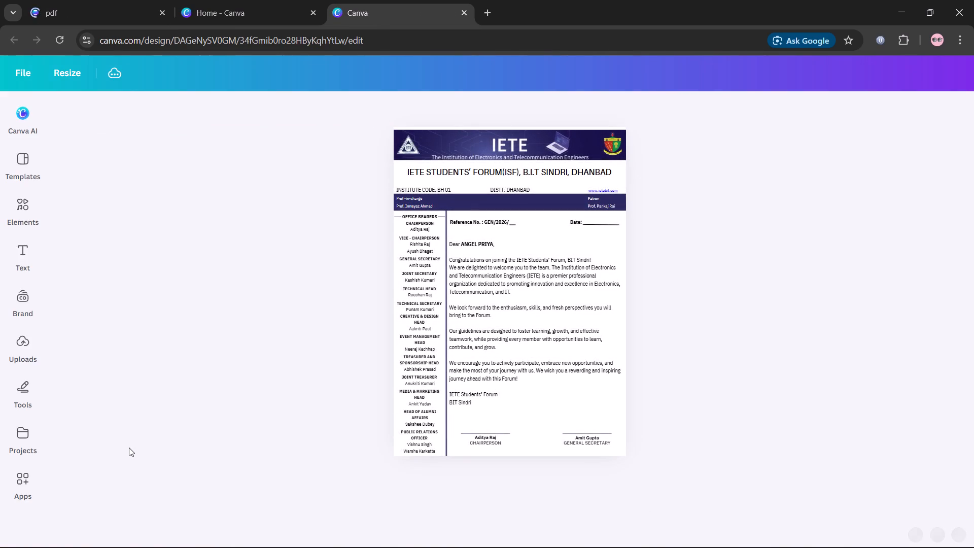
scroll(487, 483, "left", 2)
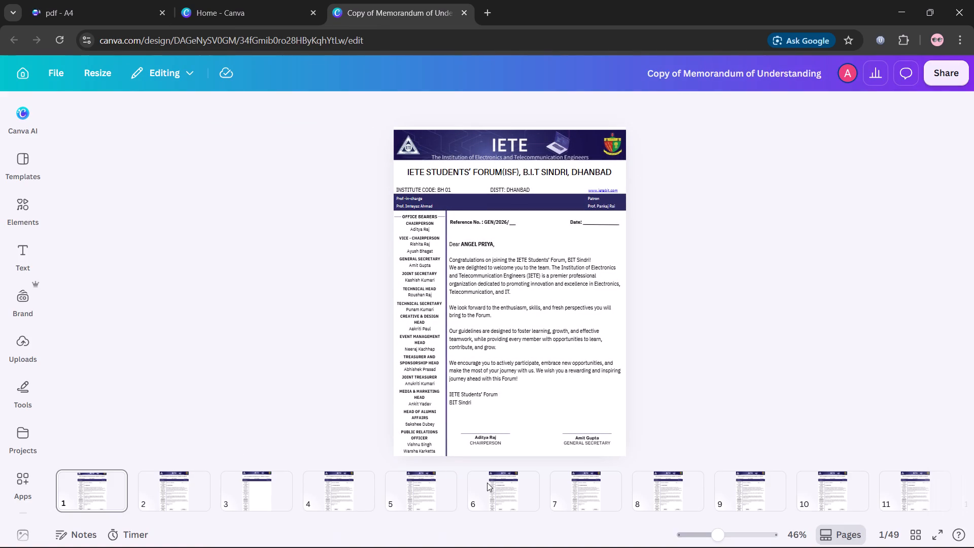
scroll(487, 483, "left", 18)
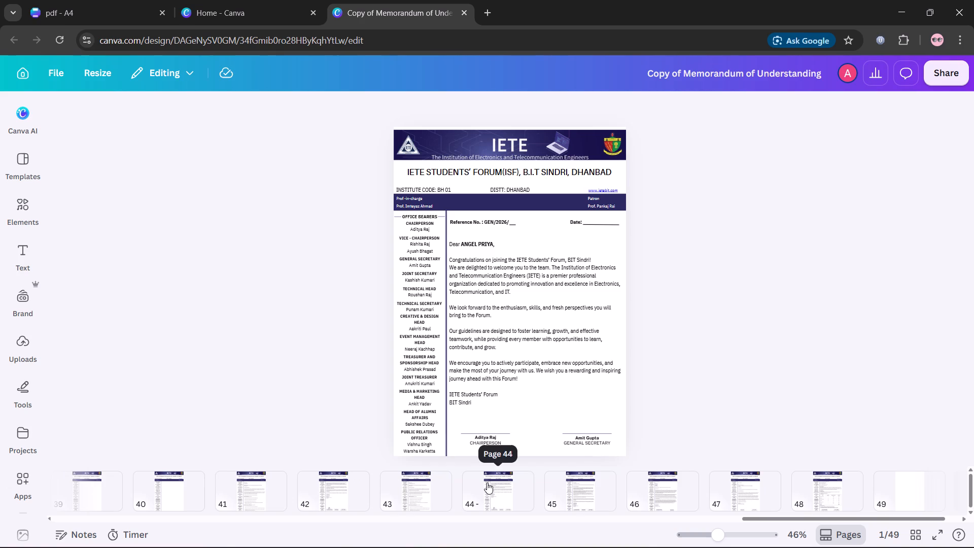
left_click(487, 483)
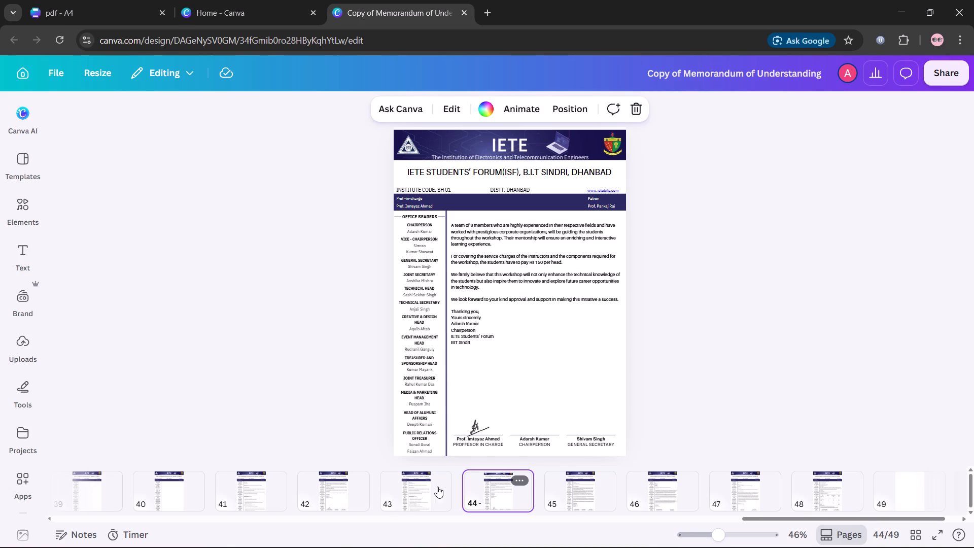
left_click(412, 489)
left_click(336, 486)
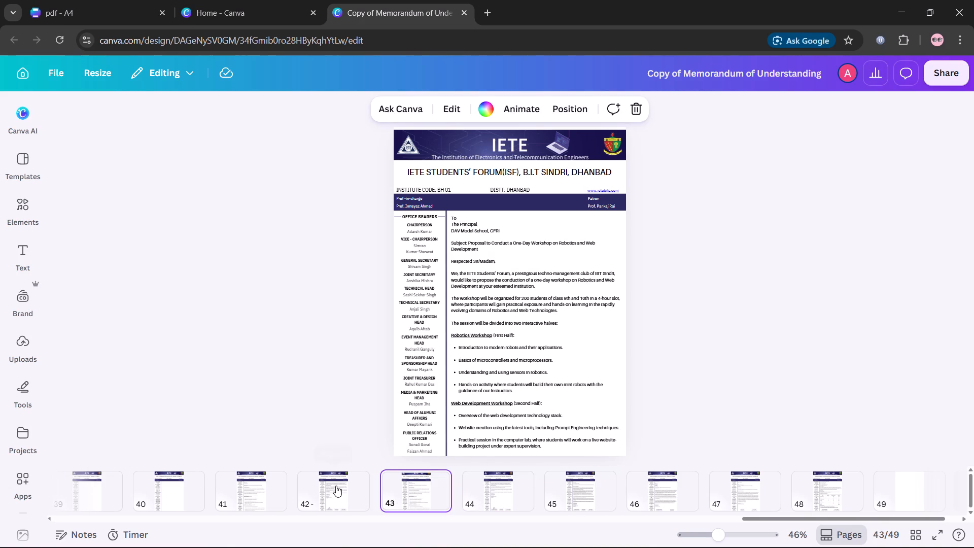
left_click(262, 484)
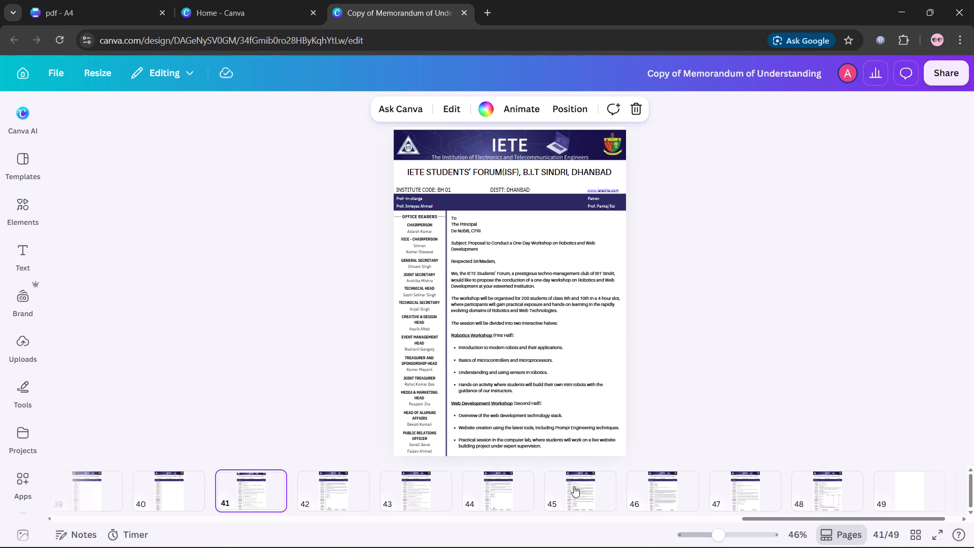
left_click(664, 498)
left_click(750, 483)
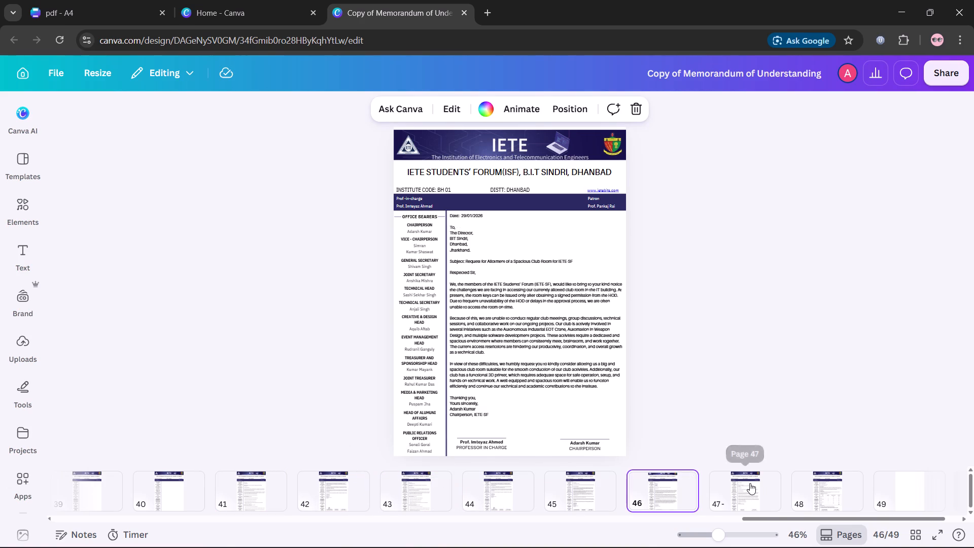
scroll(750, 483, "left", 2)
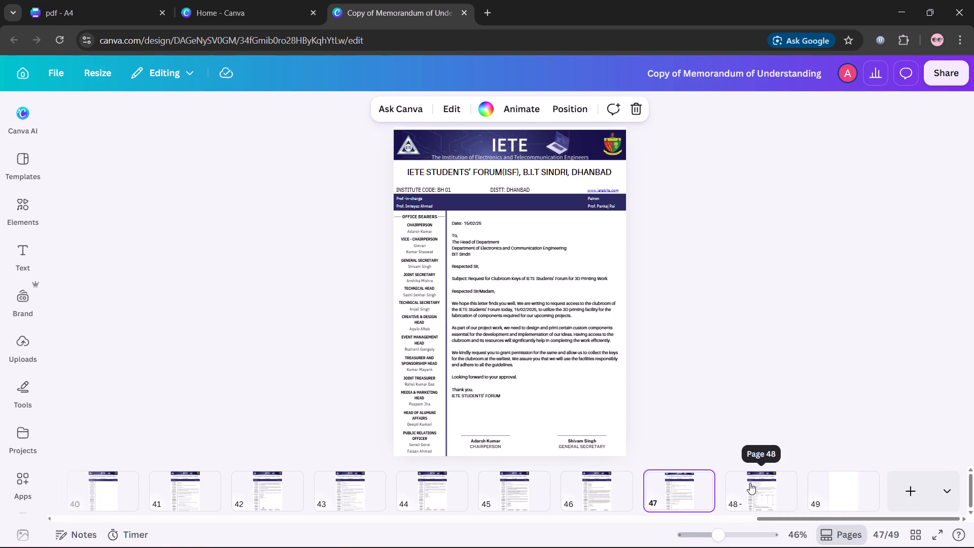
left_click(750, 483)
left_click(685, 483)
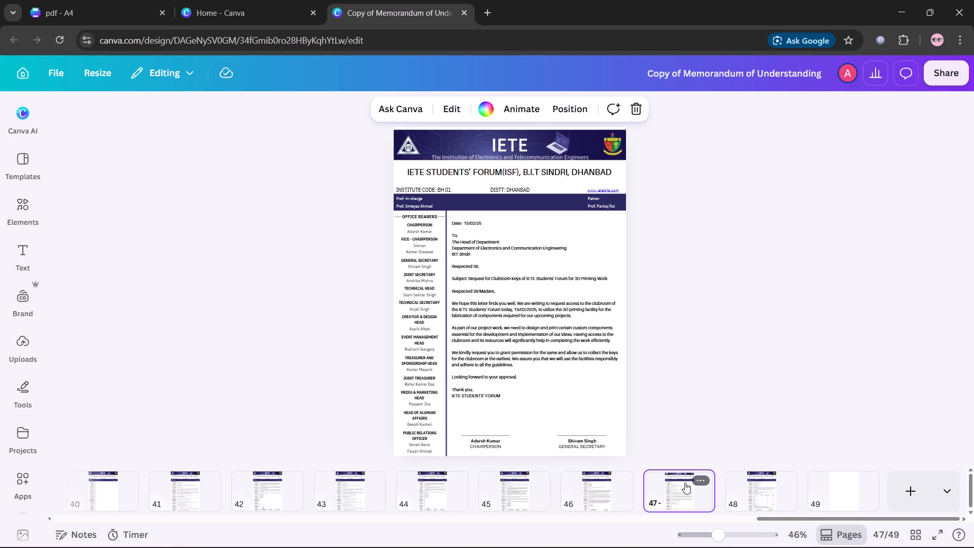
Look through the workshop proposal pages 26 to 29 of the Memorandum of Understanding copy.
scroll(685, 483, "right", 8)
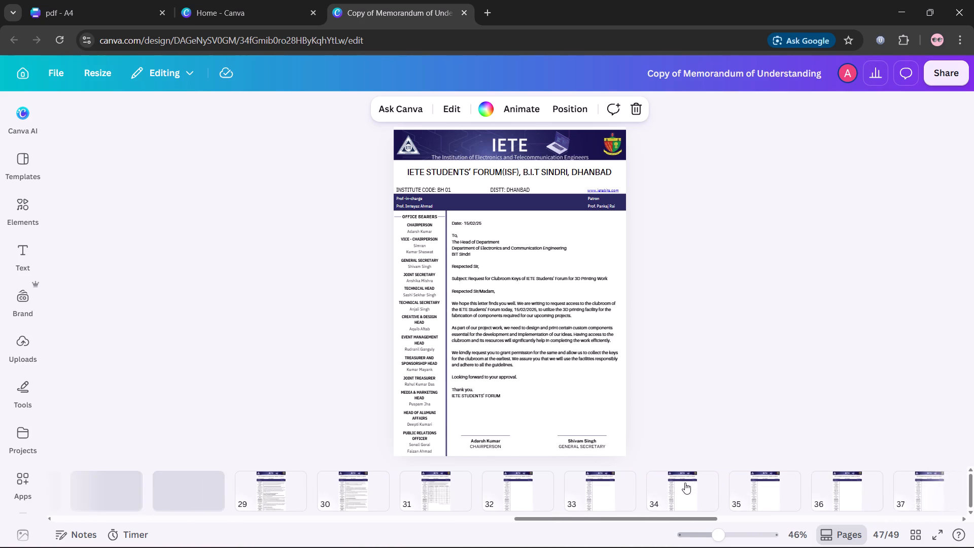
left_click(516, 469)
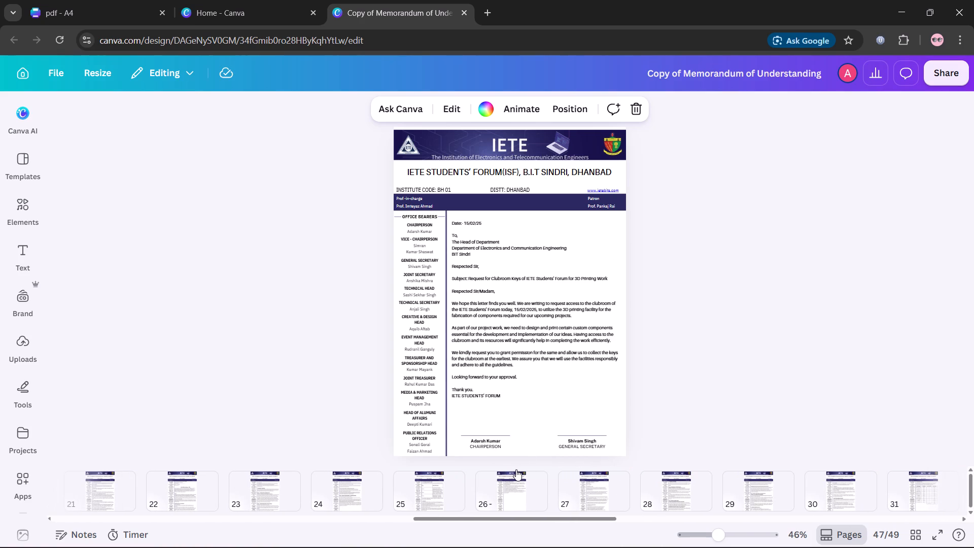
left_click(508, 485)
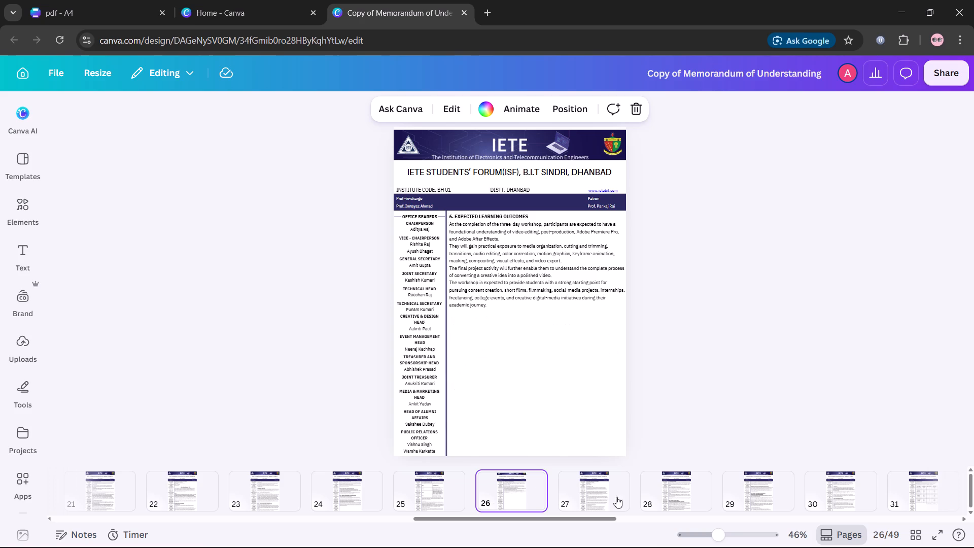
left_click(652, 496)
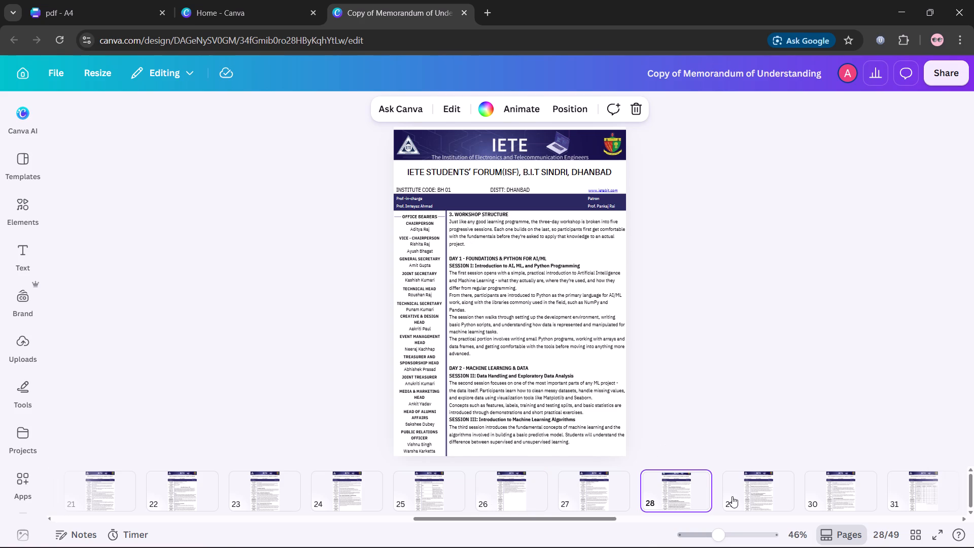
left_click(735, 496)
Return to the top of the bank account letter on page 4 of the pdf design.
left_click(239, 0)
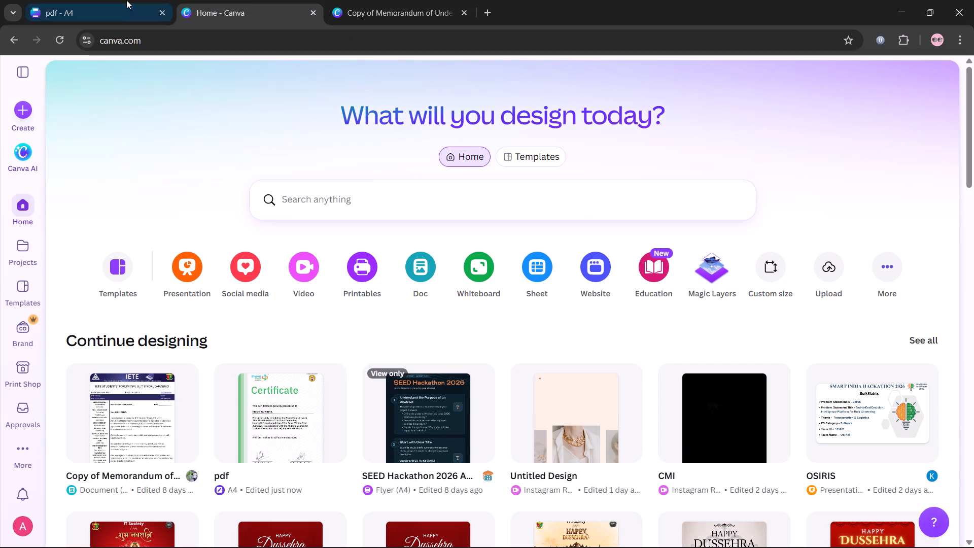
left_click(126, 0)
left_click(561, 492)
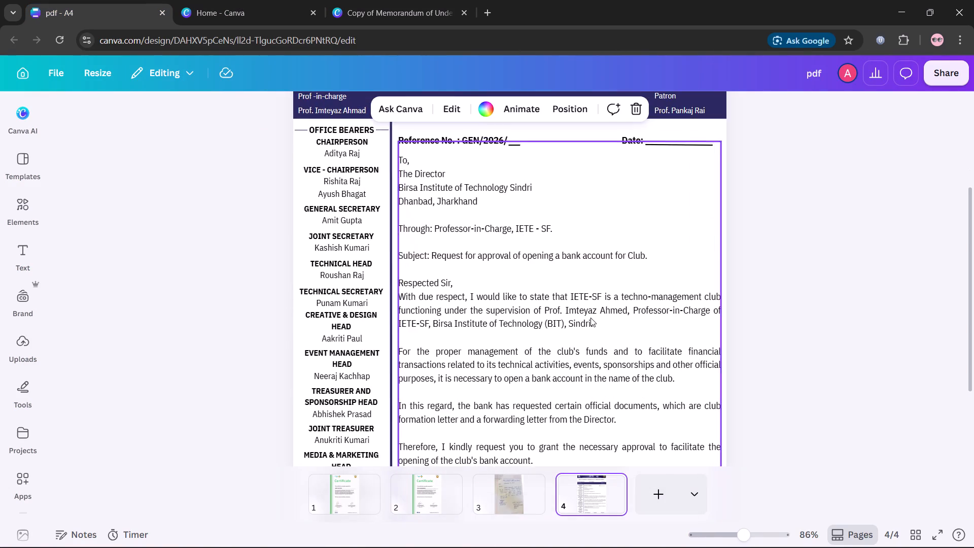
scroll(590, 318, "up", 1)
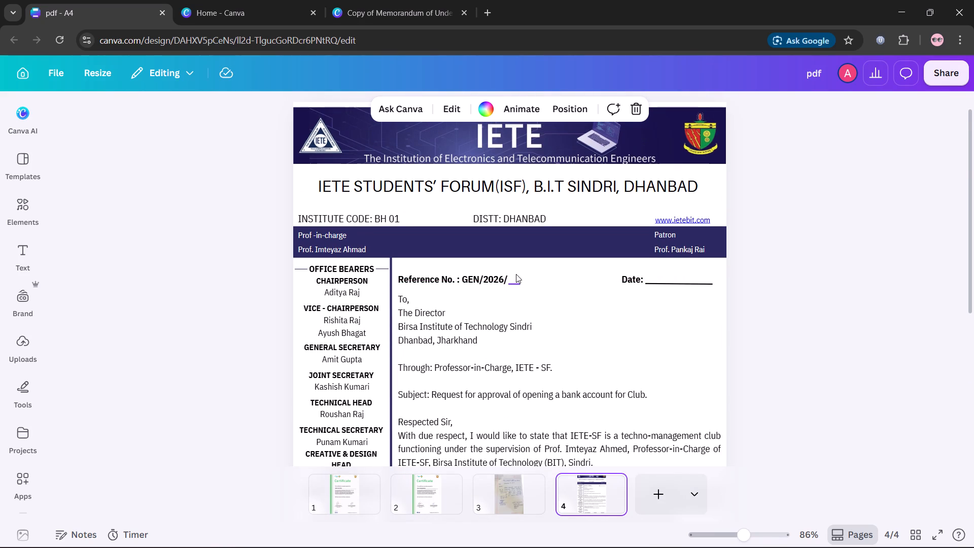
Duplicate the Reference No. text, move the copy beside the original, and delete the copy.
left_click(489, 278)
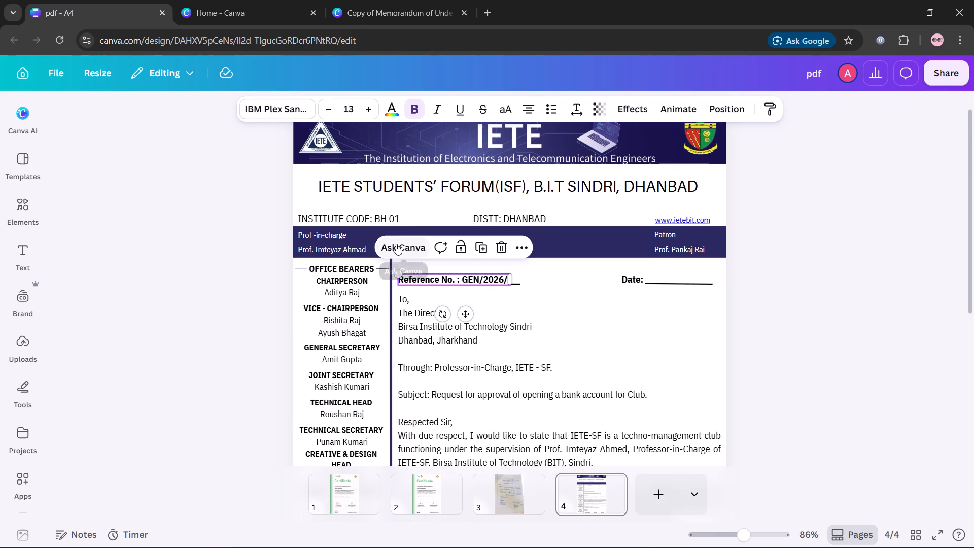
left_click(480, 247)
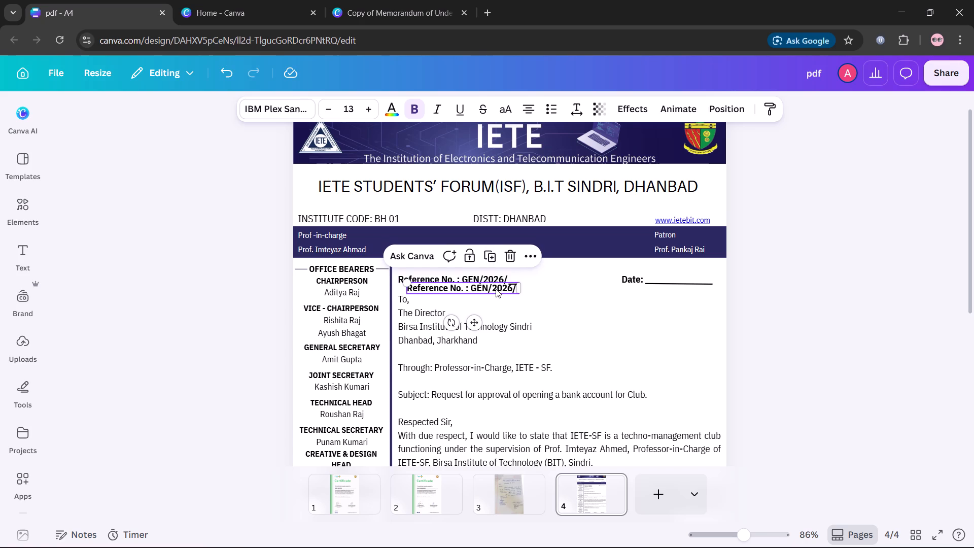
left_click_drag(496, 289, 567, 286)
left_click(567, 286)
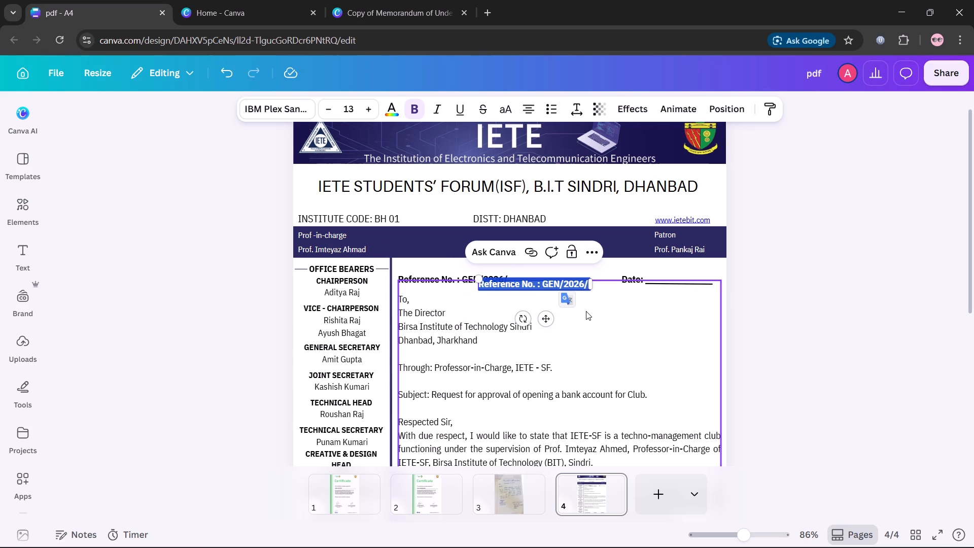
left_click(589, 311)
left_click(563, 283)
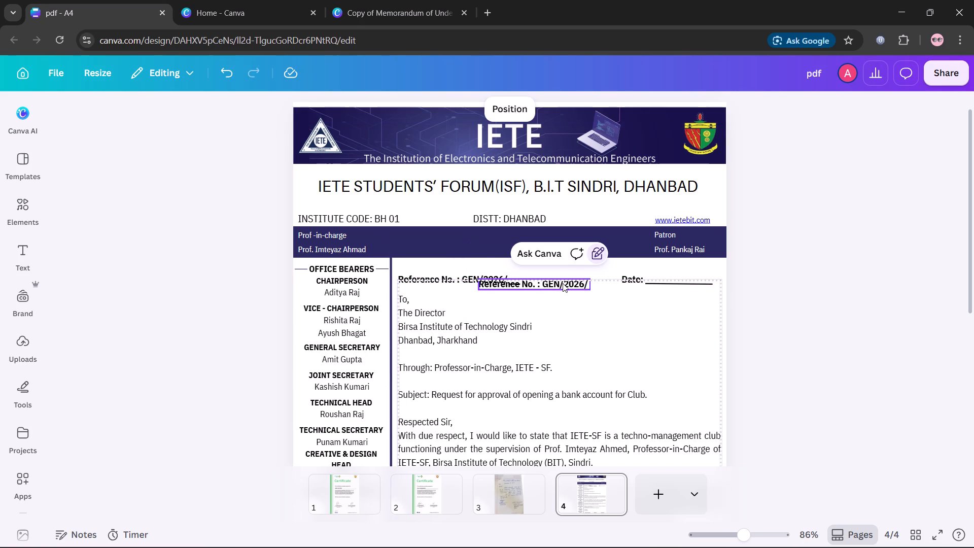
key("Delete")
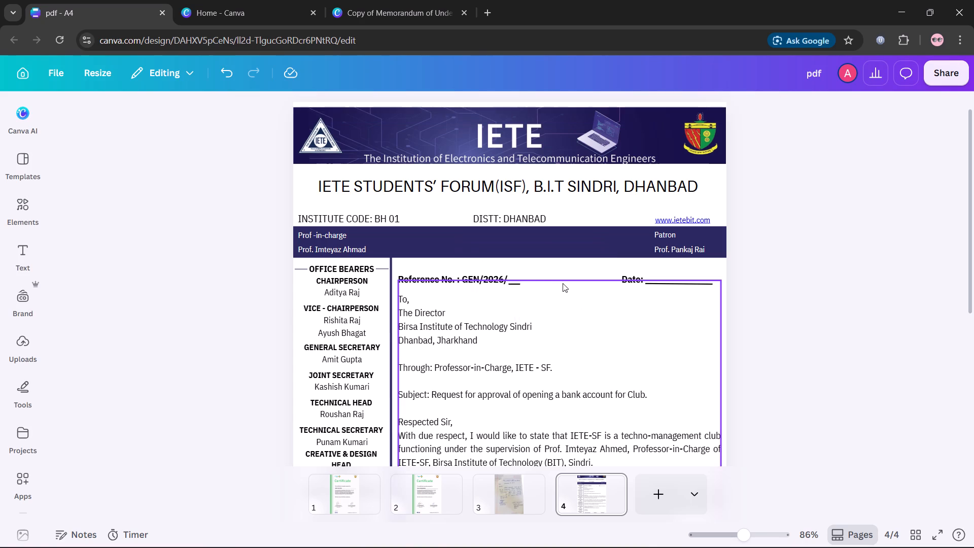
Duplicate the letter's Reference No. text and change the copy's text to 22.
left_click(507, 276)
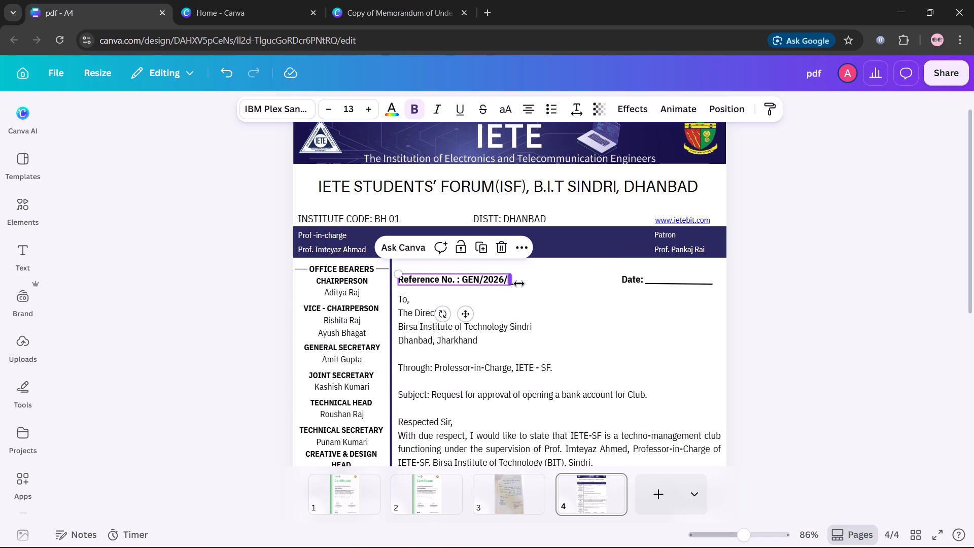
left_click(519, 284)
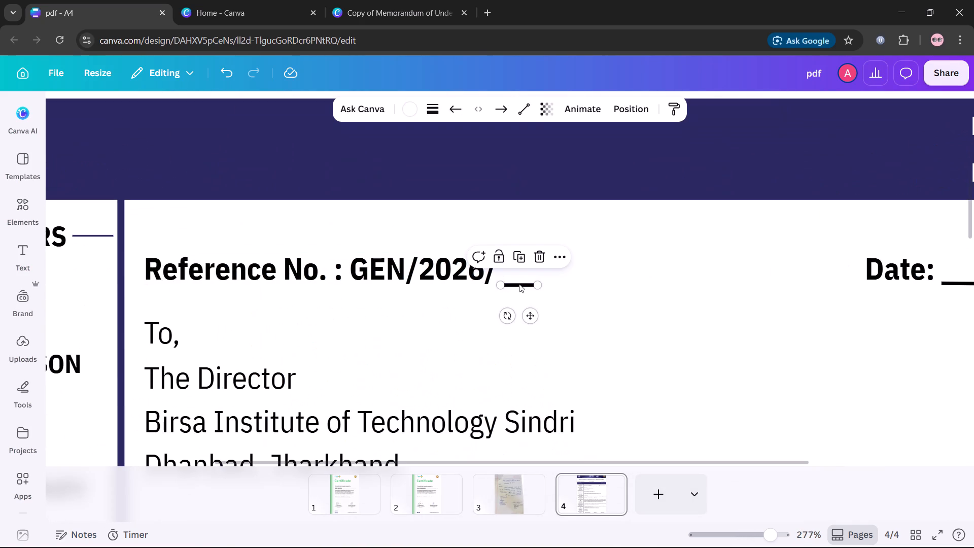
left_click(436, 269)
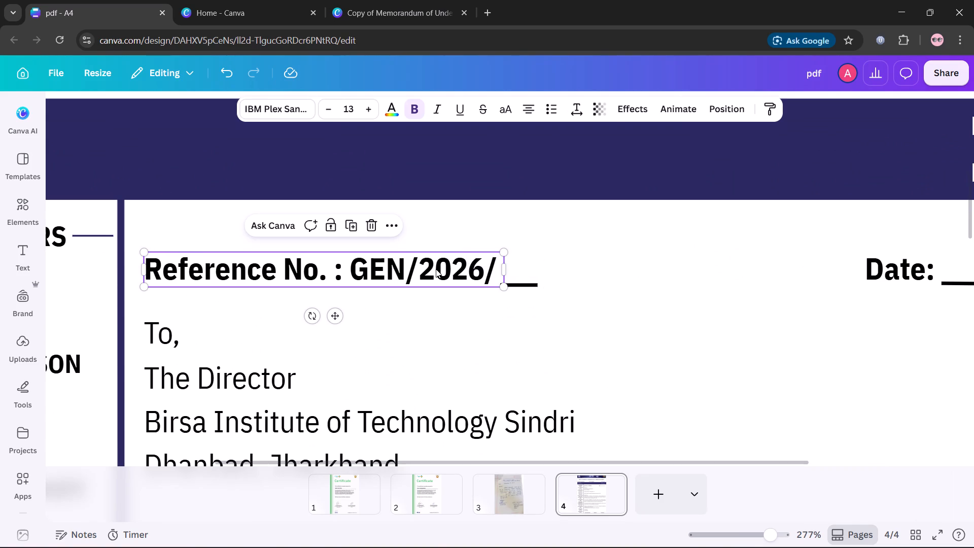
left_click(351, 223)
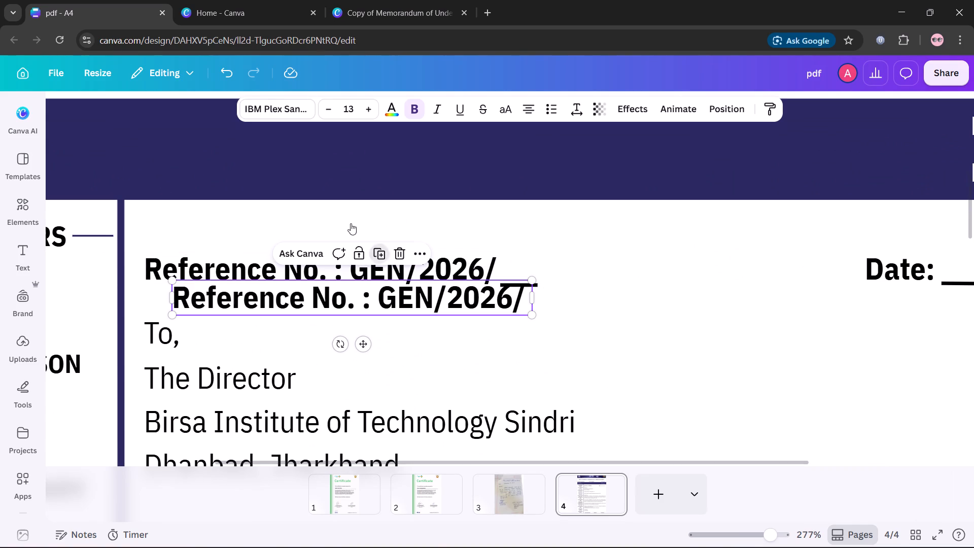
left_click(403, 295)
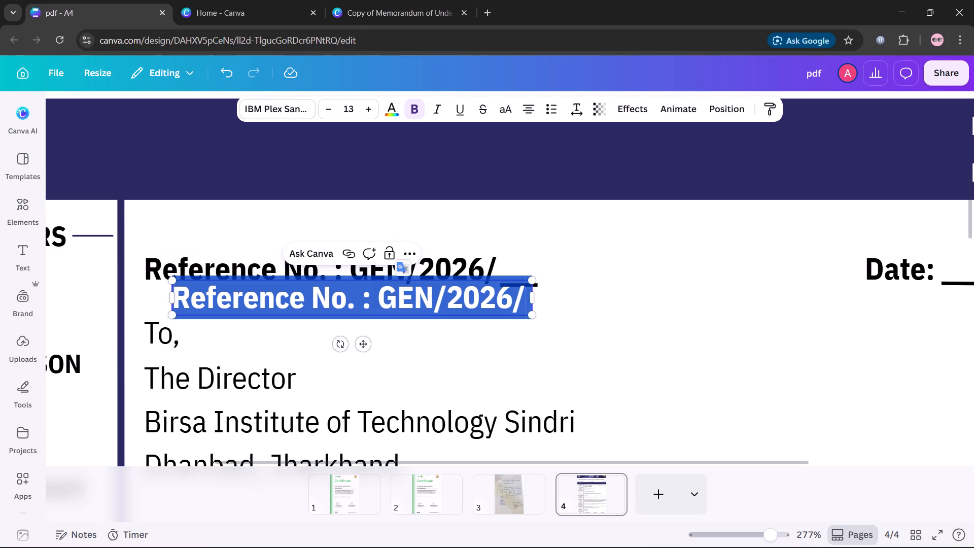
type("22")
Place the 22 on the blank line directly after GEN/2026/ in the reference number.
left_click_drag(360, 341, 507, 335)
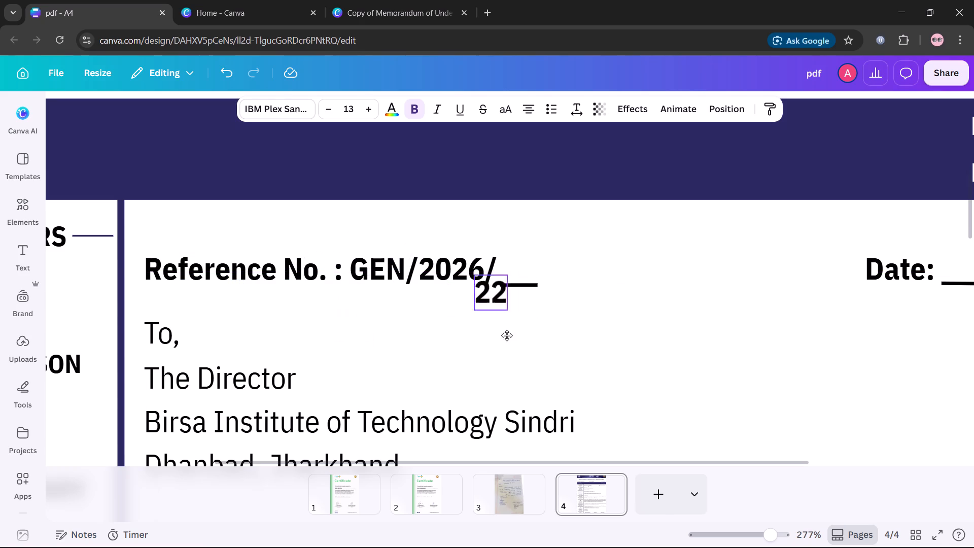
left_click_drag(507, 335, 524, 313)
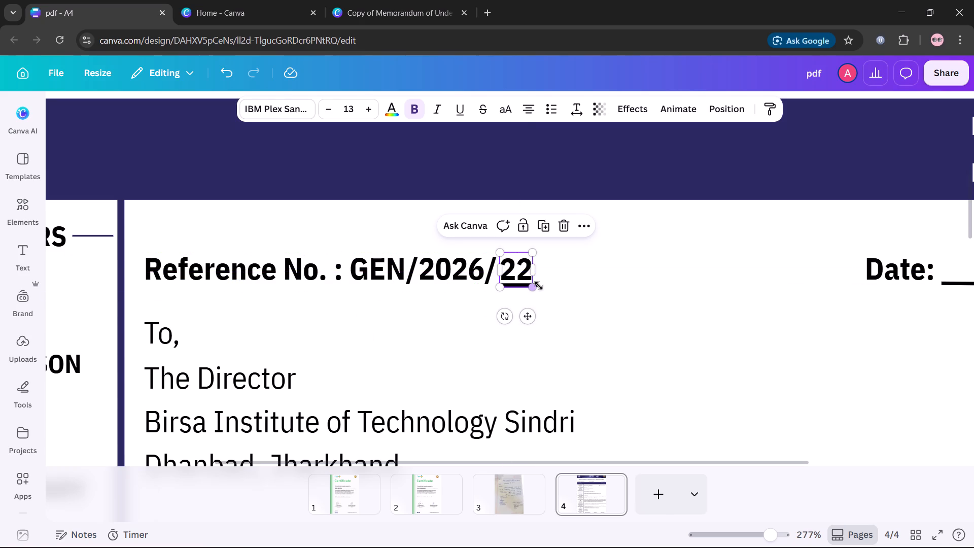
left_click_drag(488, 244, 490, 240)
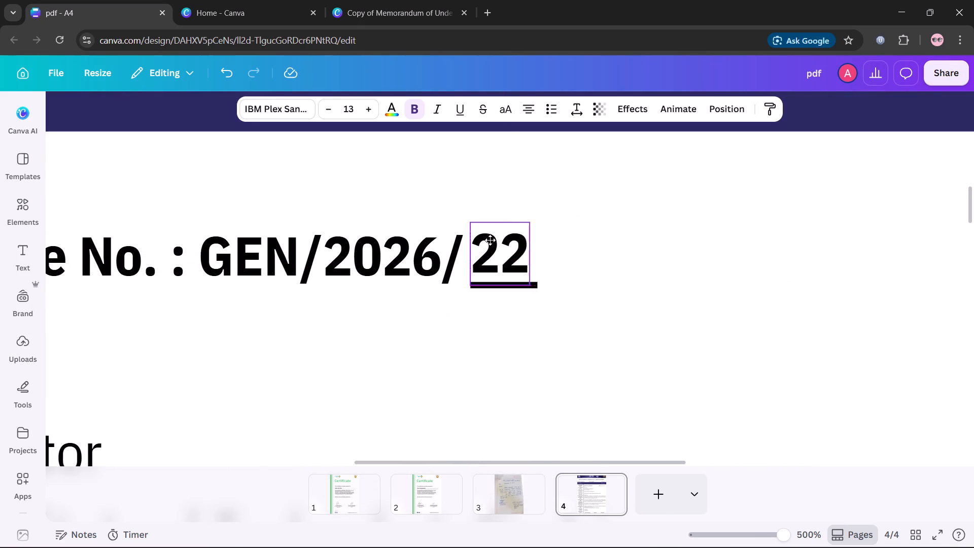
left_click_drag(490, 240, 492, 238)
Delete the blank line beneath the 22 and place the 22 level with GEN/2026/ in the reference number.
left_click(500, 287)
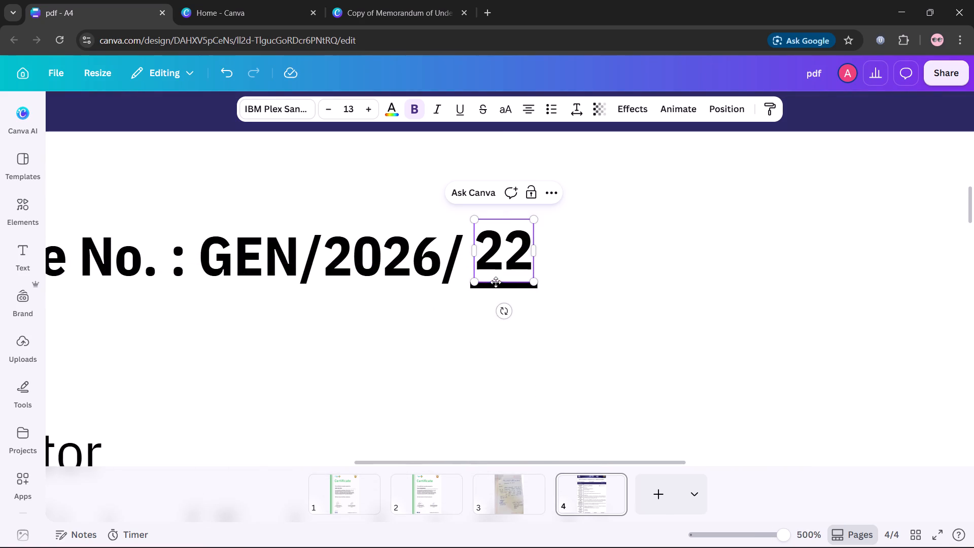
left_click(488, 254)
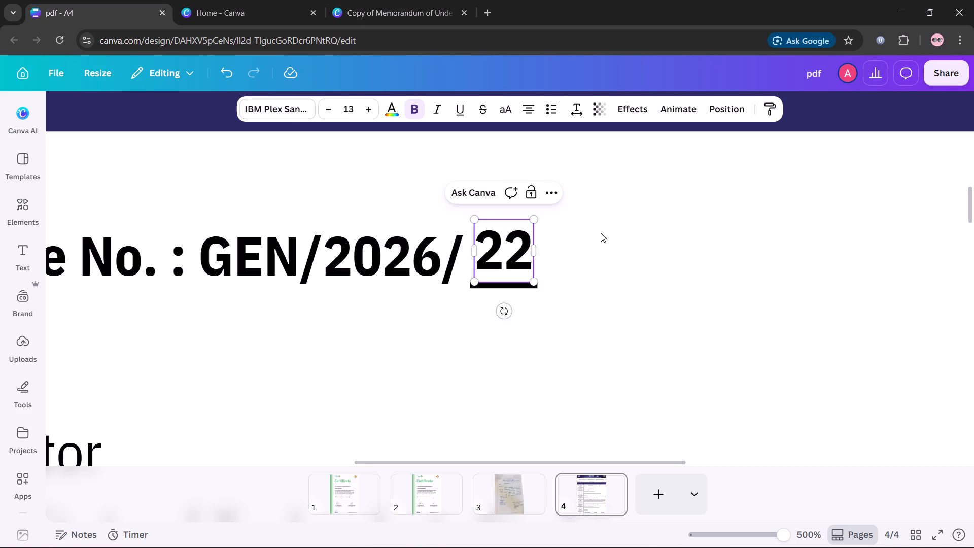
left_click(602, 232)
left_click_drag(514, 254, 513, 237)
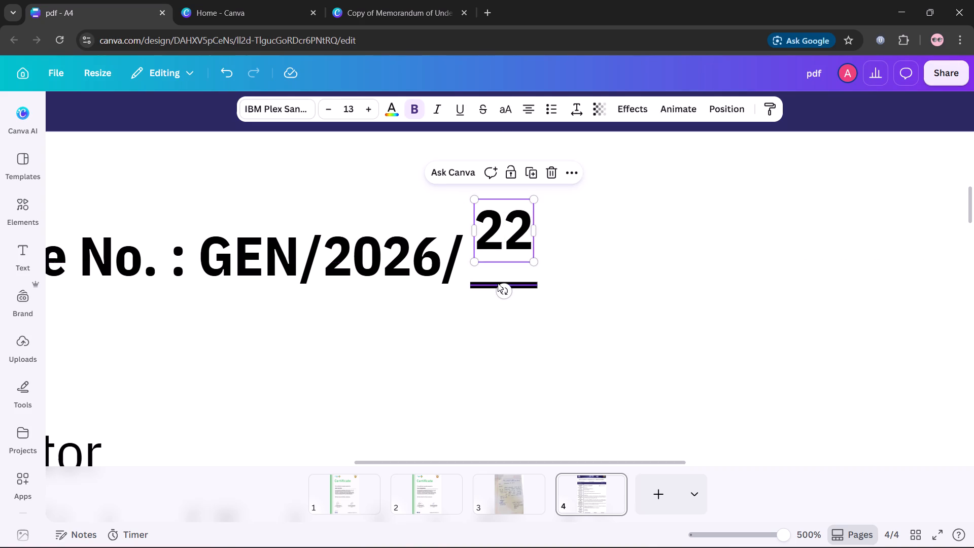
left_click(498, 283)
key("Delete")
left_click_drag(499, 242, 497, 267)
left_click(497, 267)
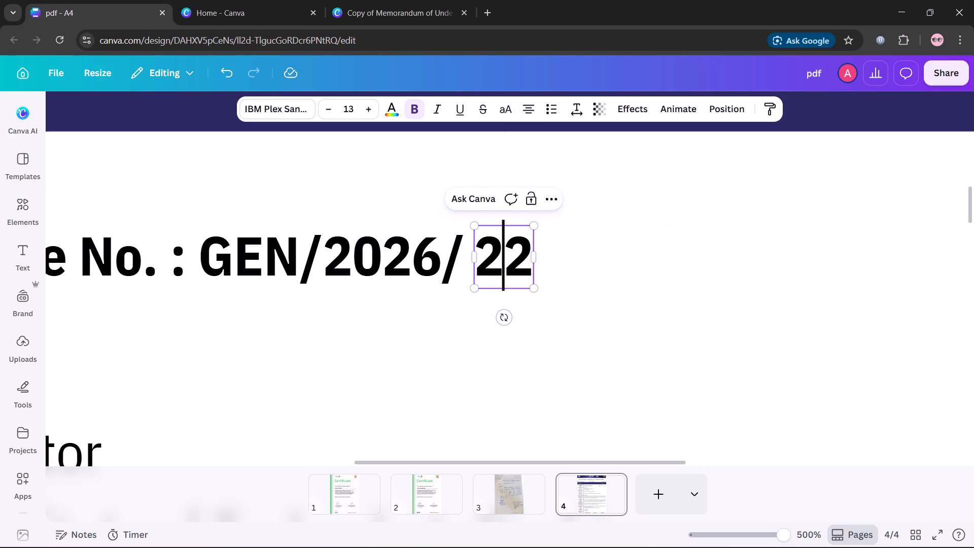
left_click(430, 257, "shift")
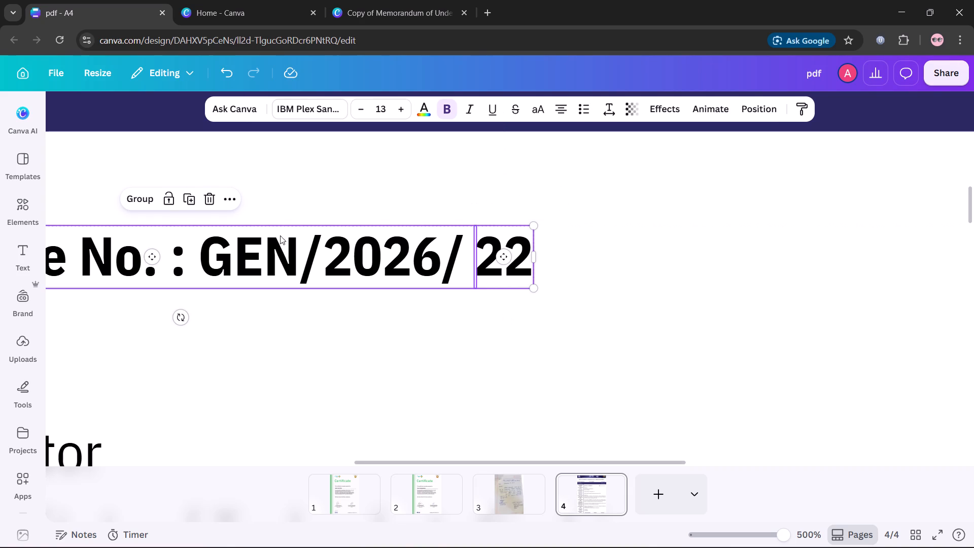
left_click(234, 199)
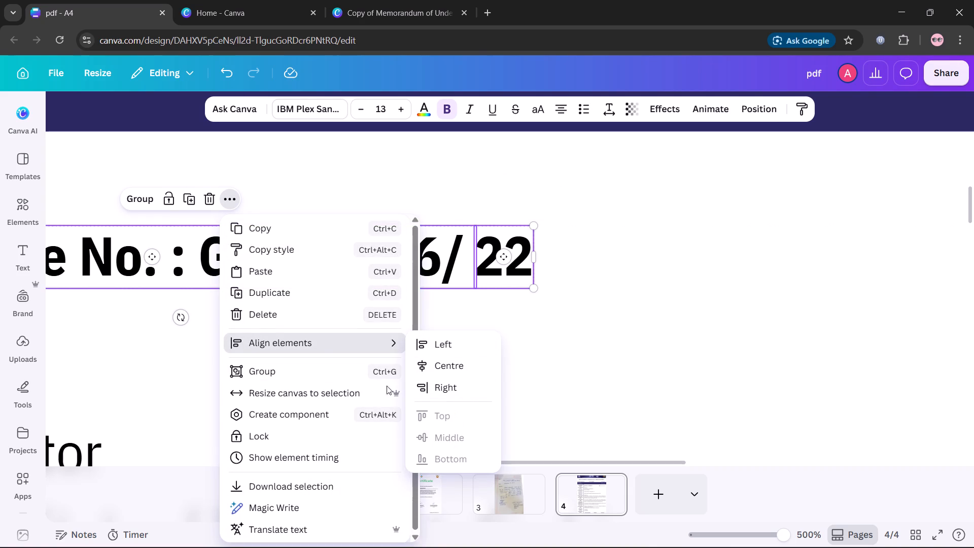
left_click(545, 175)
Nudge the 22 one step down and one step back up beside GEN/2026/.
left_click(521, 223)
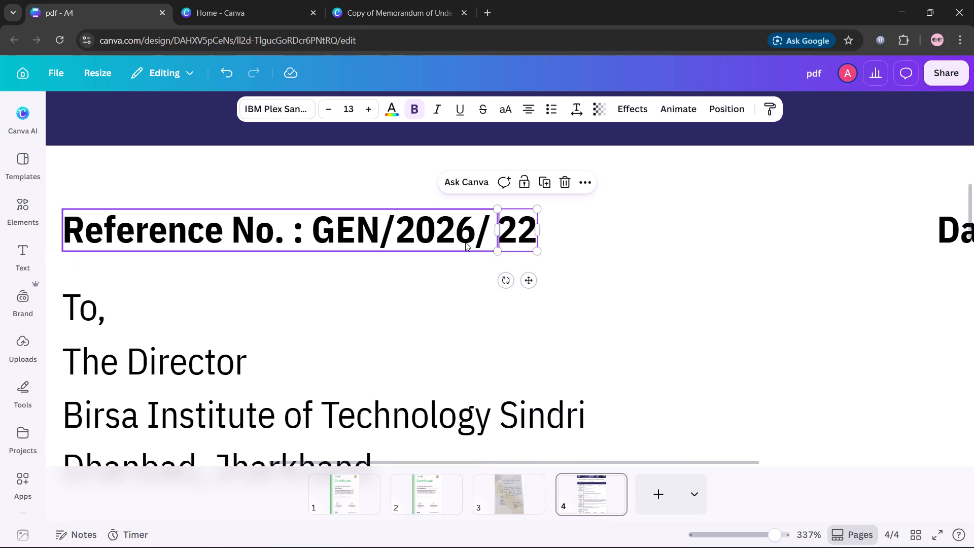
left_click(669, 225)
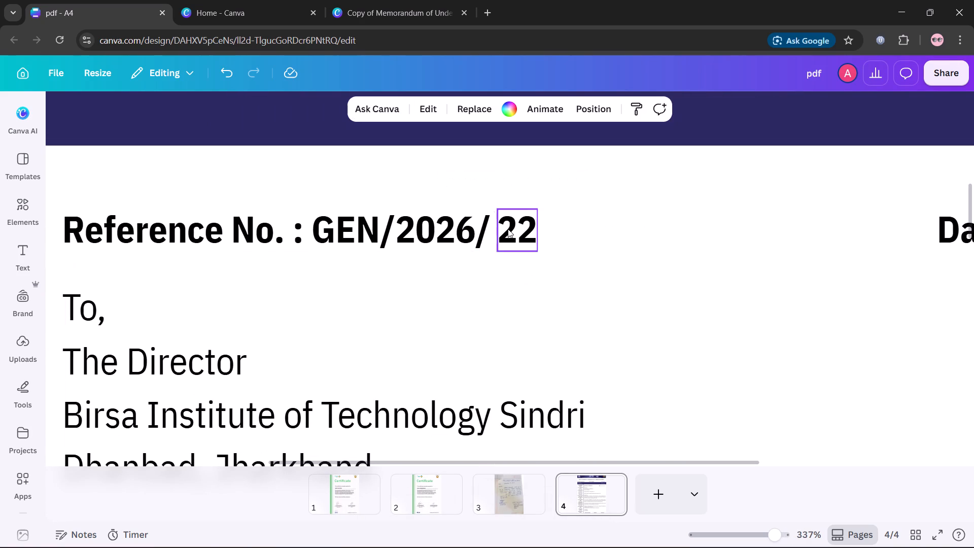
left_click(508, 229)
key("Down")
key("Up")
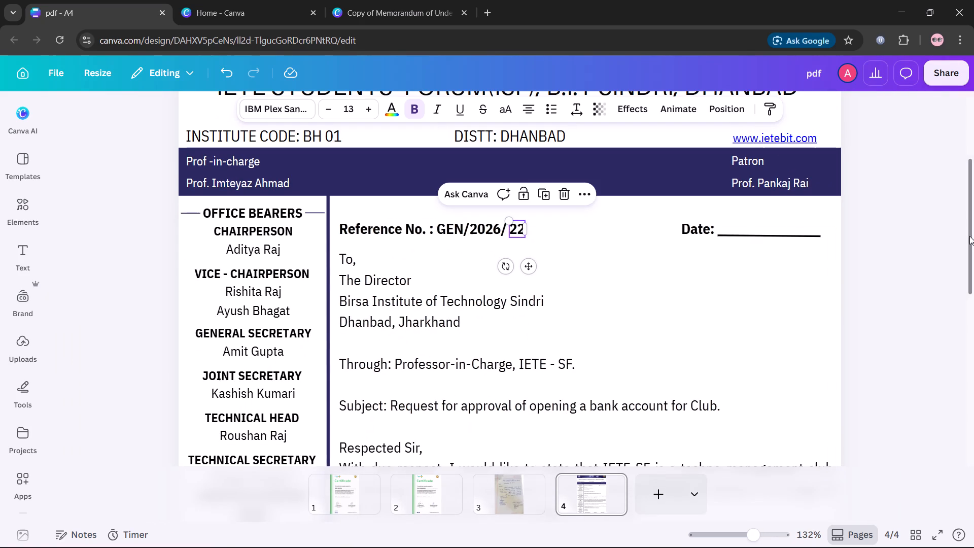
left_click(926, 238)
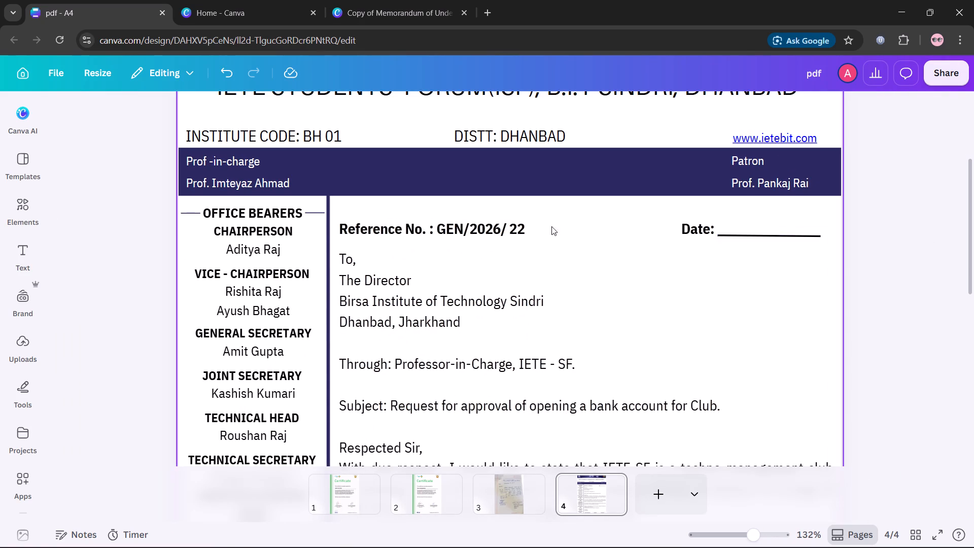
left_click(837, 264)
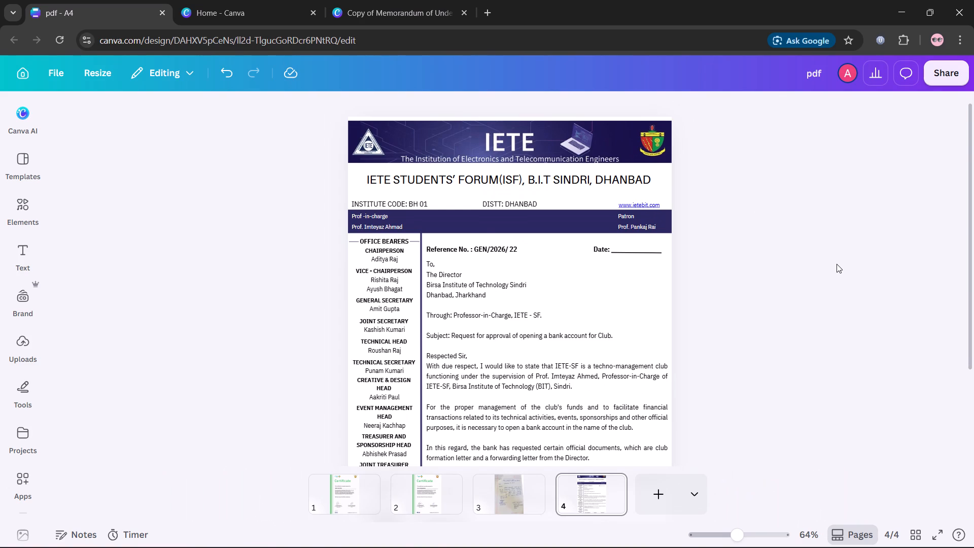
Browse the letterhead pages of the Copy of Memorandum of Understanding design, including pages 34 to 39 and page 8.
left_click(459, 0)
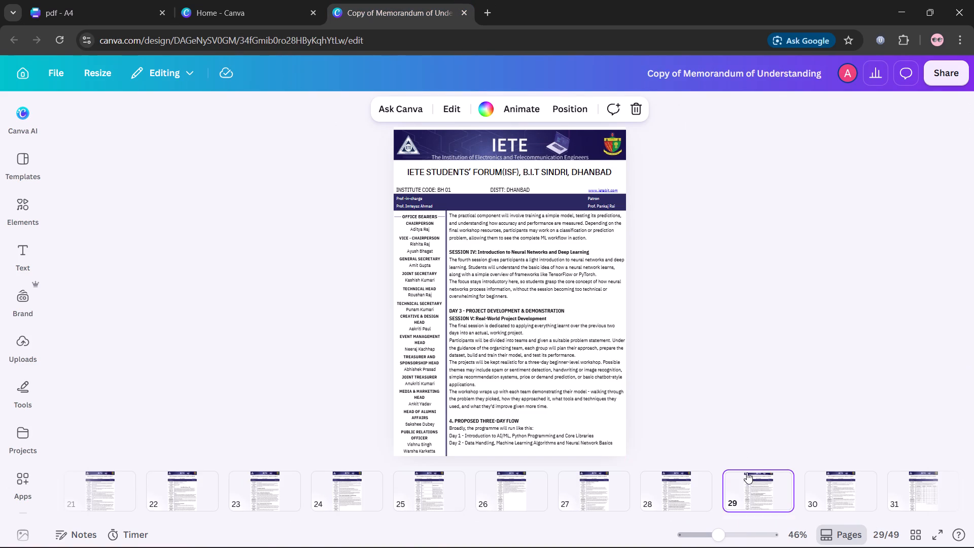
scroll(731, 477, "left", 6)
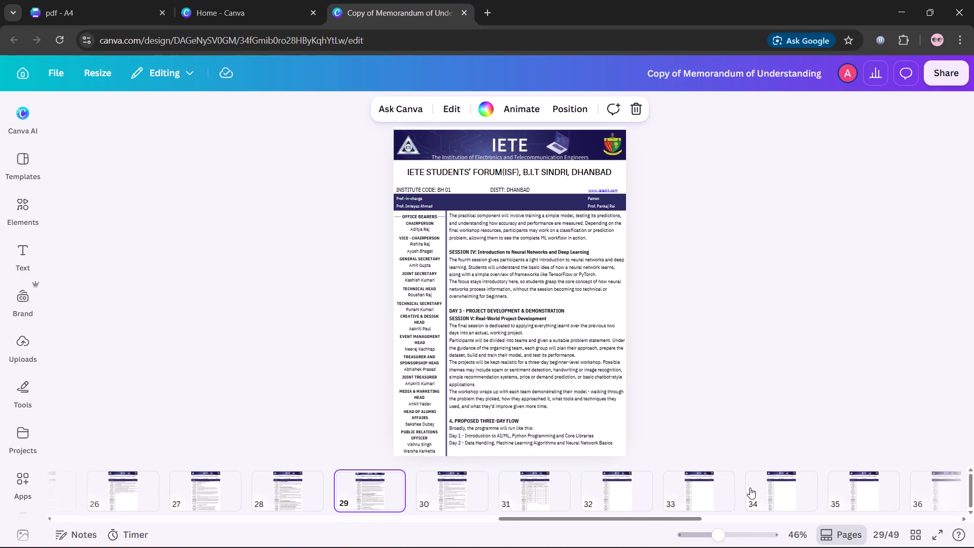
left_click(750, 488)
scroll(750, 488, "left", 1)
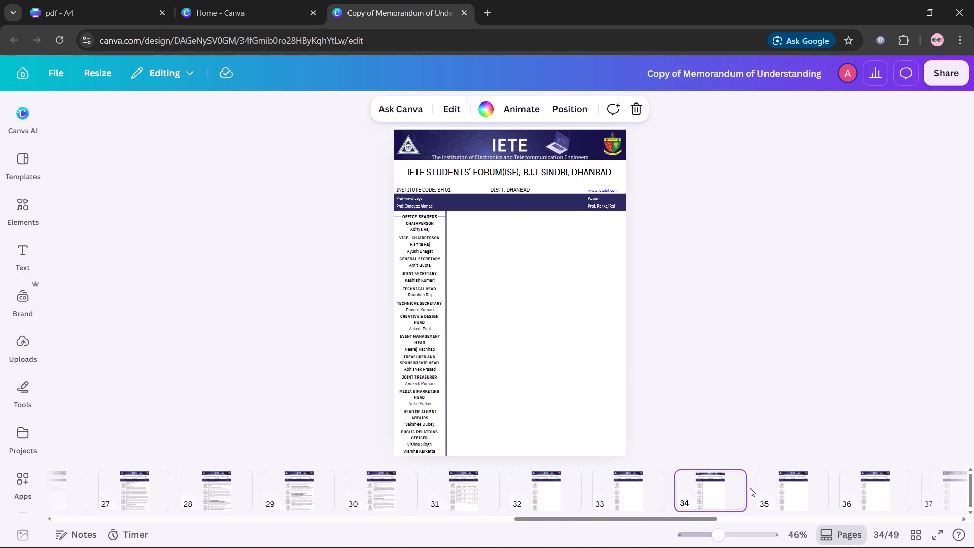
left_click(750, 488)
left_click(626, 474)
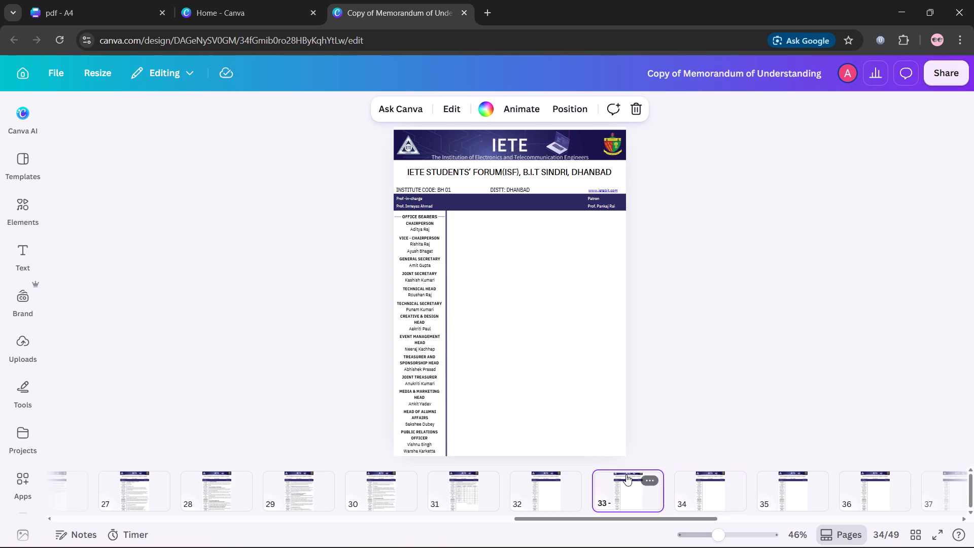
left_click(795, 505)
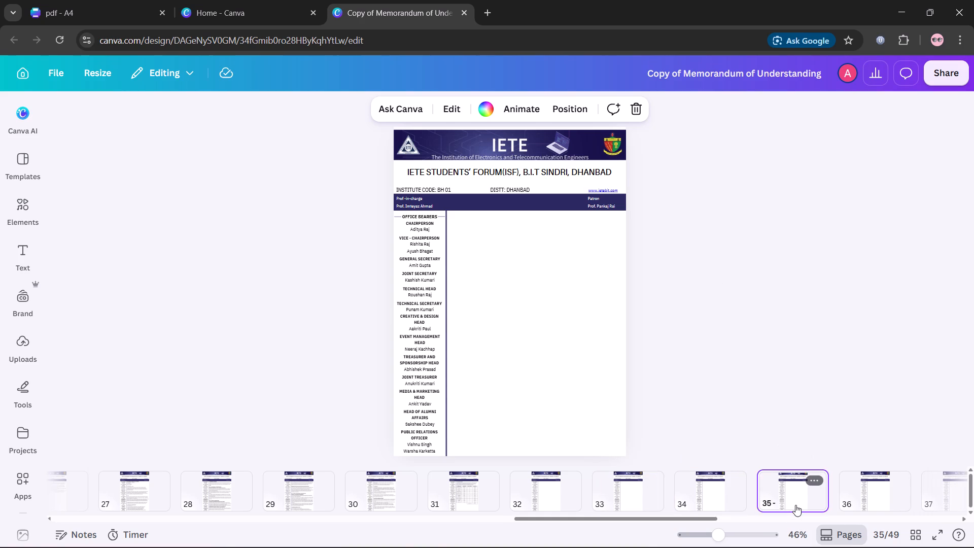
left_click(854, 479)
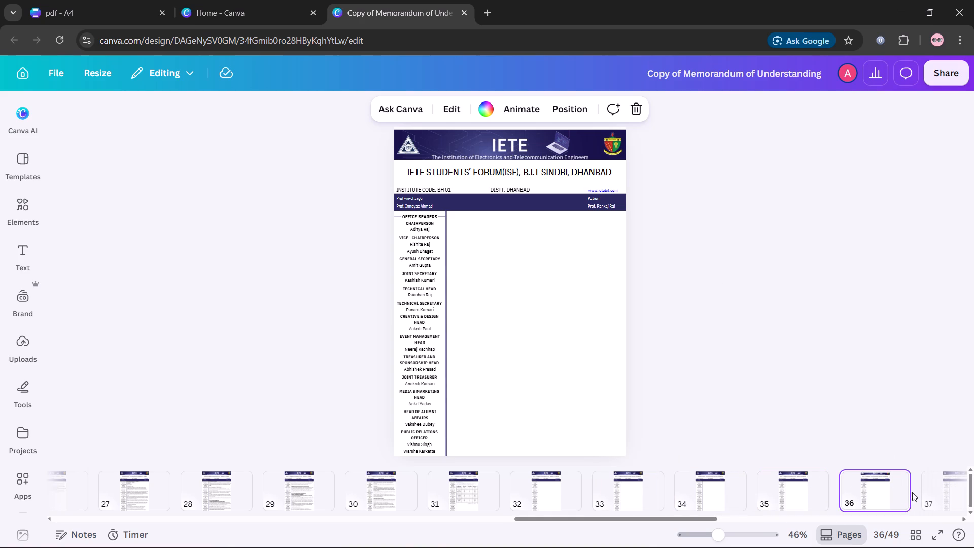
scroll(912, 492, "left", 1)
left_click(881, 491)
left_click(926, 490)
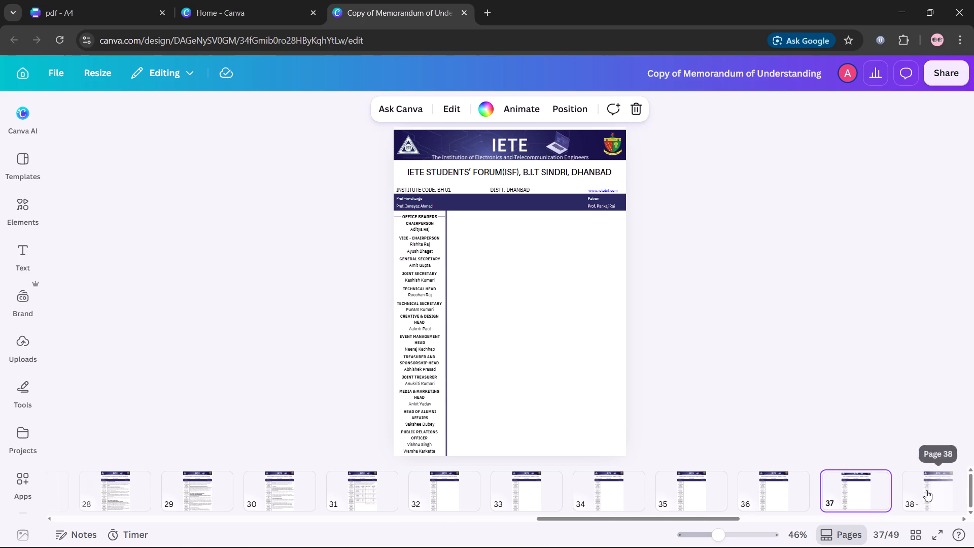
scroll(926, 490, "left", 2)
left_click(874, 500)
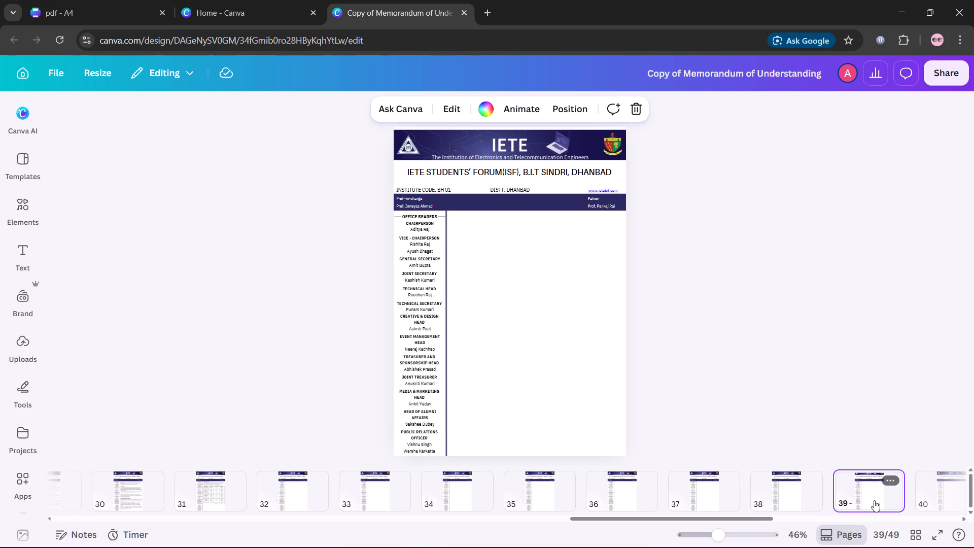
left_click(874, 500)
scroll(750, 501, "right", 12)
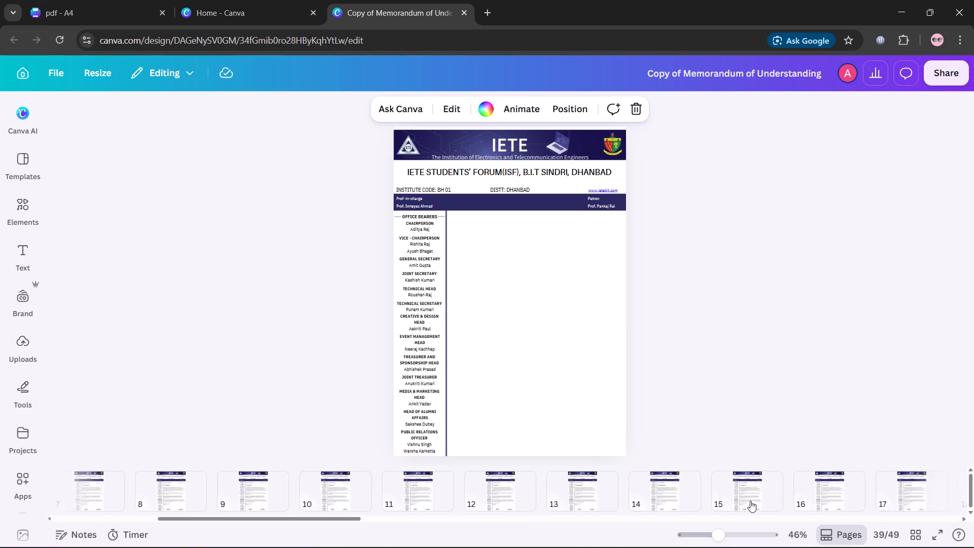
left_click(395, 487)
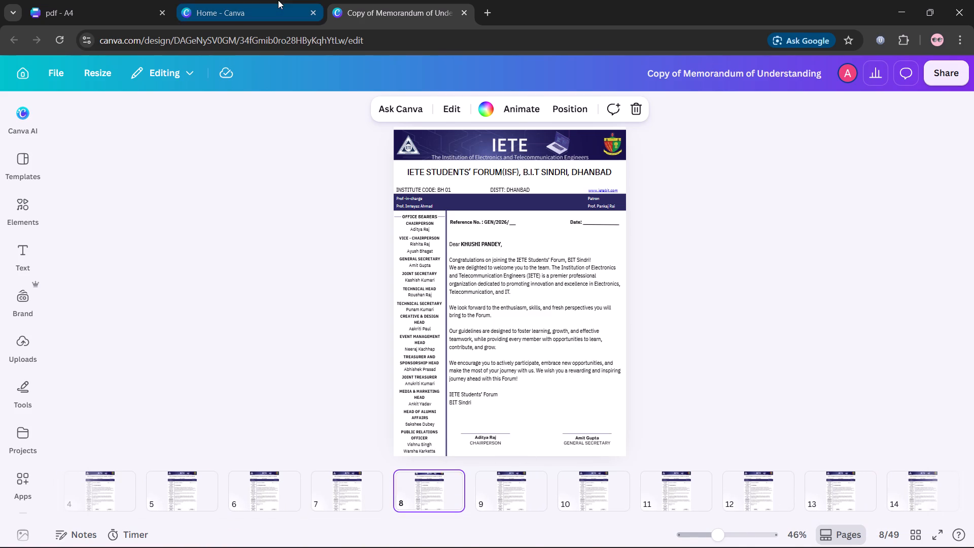
left_click(278, 0)
left_click(407, 0)
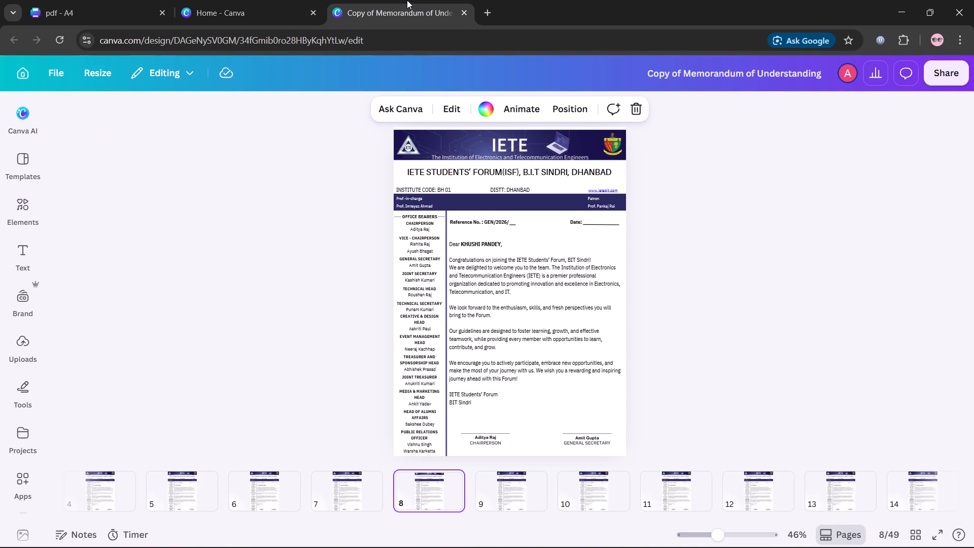
left_click(221, 0)
Return to the pdf design and examine how the 22 lines up with GEN/2026/ in the page 4 letter.
left_click(87, 0)
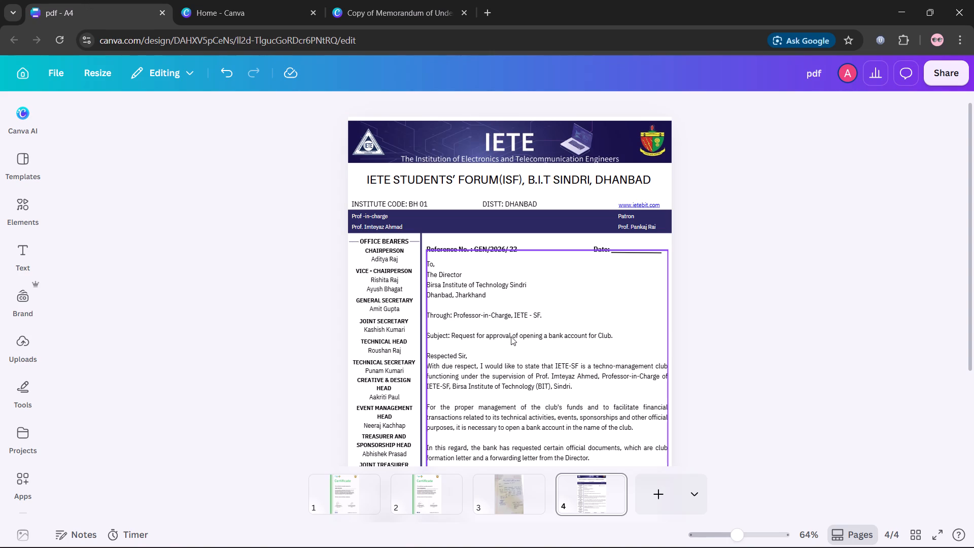
scroll(511, 336, "down", 1)
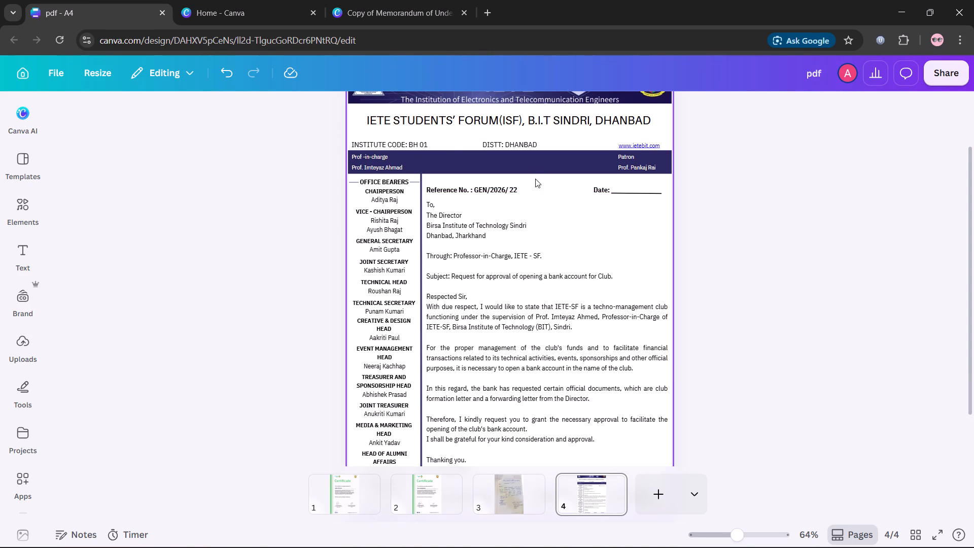
scroll(515, 188, "down", 1)
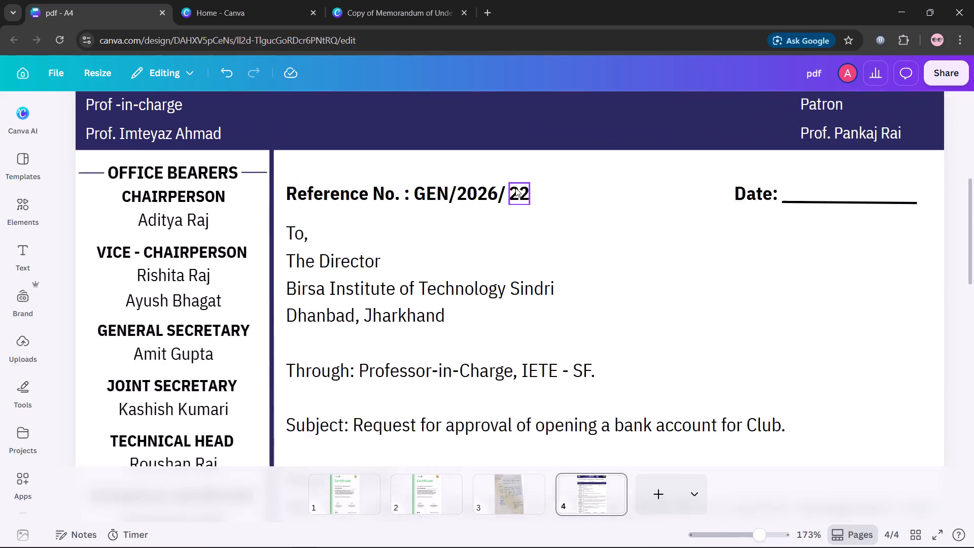
left_click(466, 190)
left_click(529, 195)
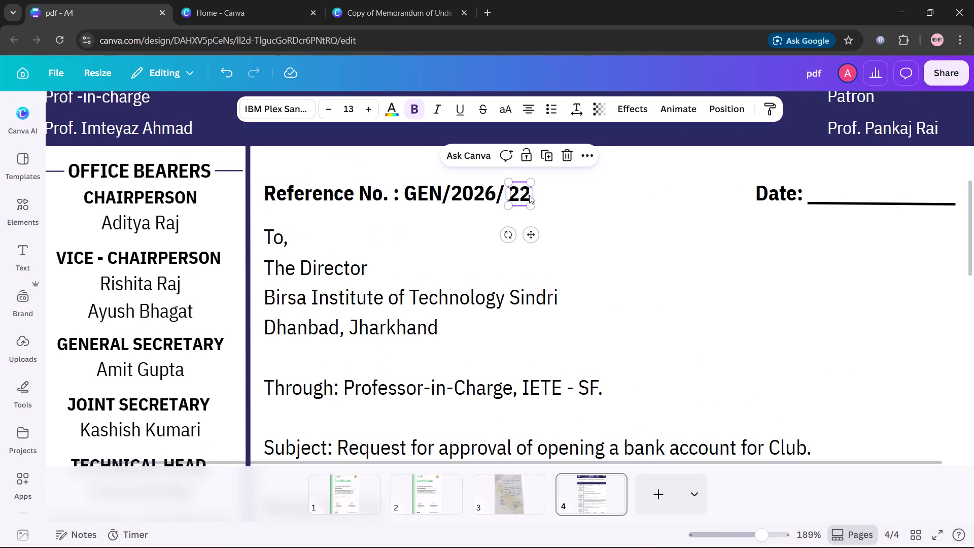
left_click(556, 205)
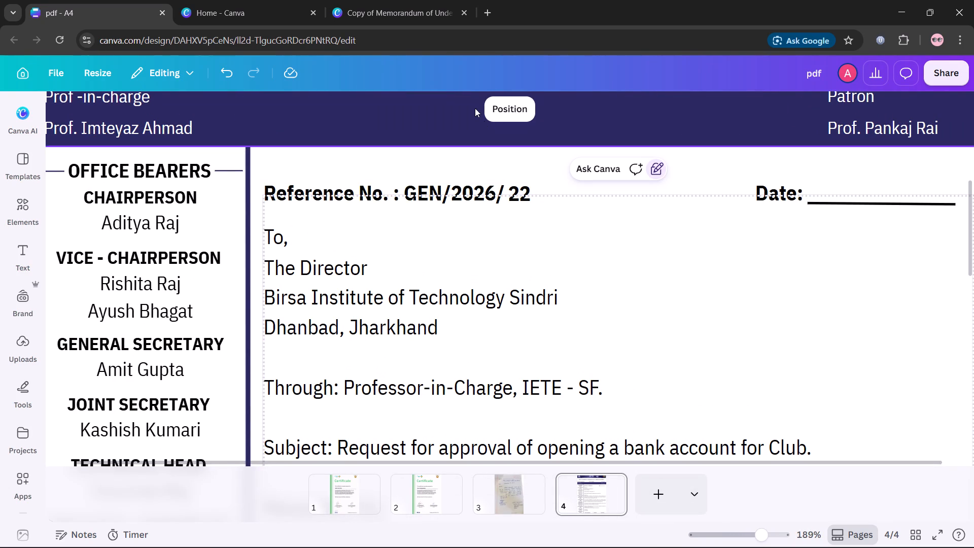
scroll(432, 107, "up", 2)
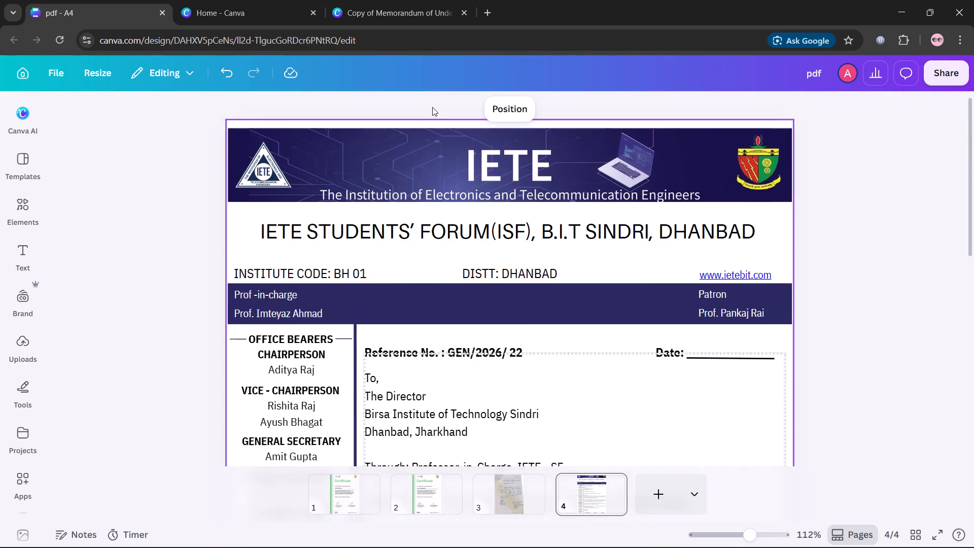
scroll(432, 107, "up", 1)
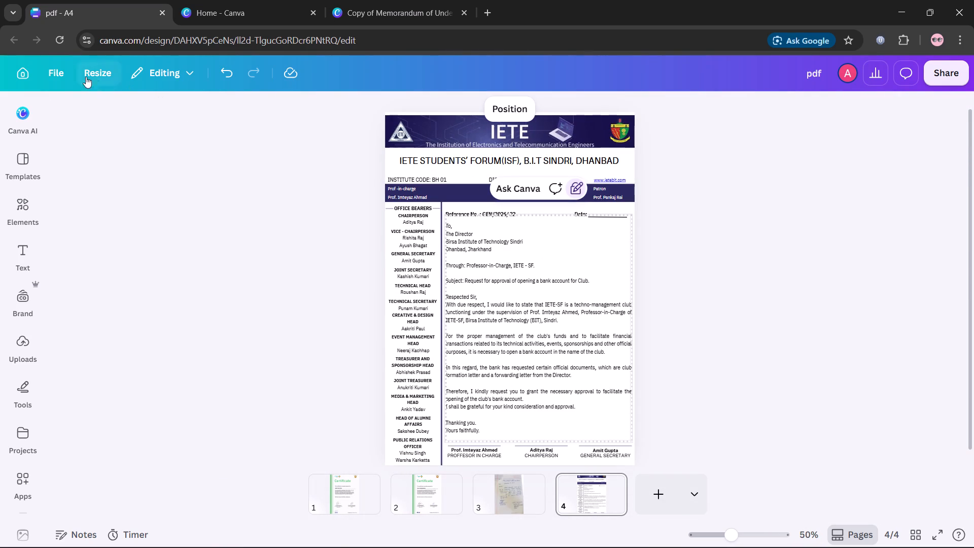
Show the rulers and guides in the pdf design.
left_click(52, 62)
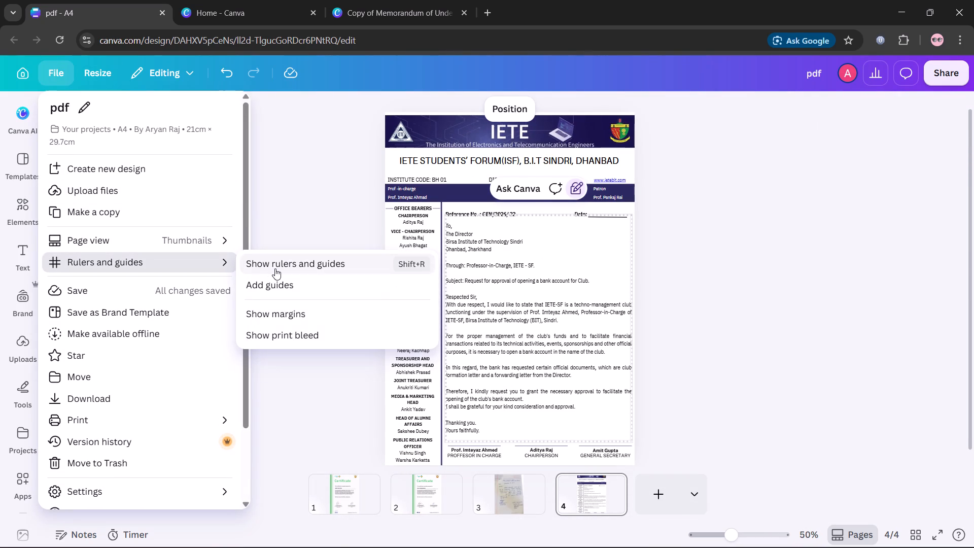
left_click(275, 268)
left_click(333, 137)
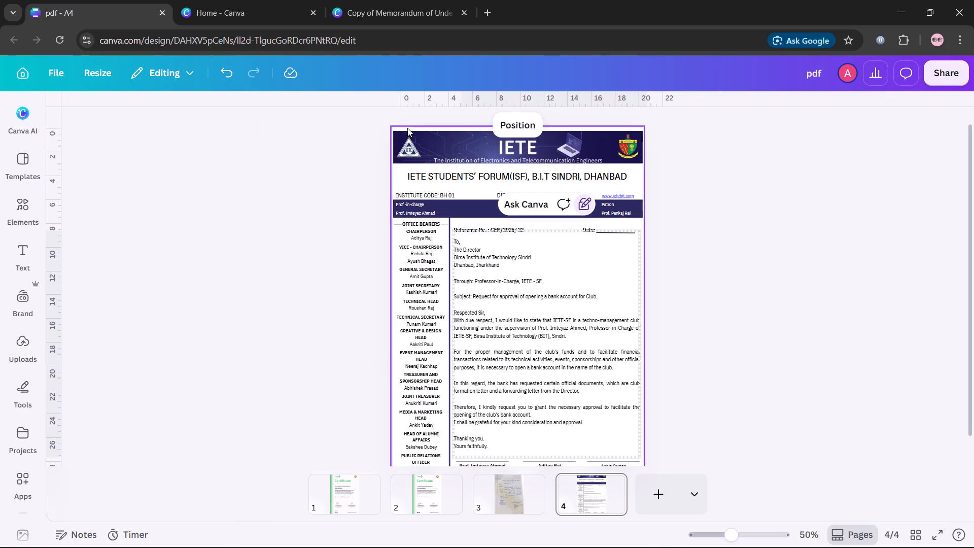
Add a horizontal guide along the base of the Reference No. text at about 8.8 cm.
left_click_drag(413, 104, 409, 234)
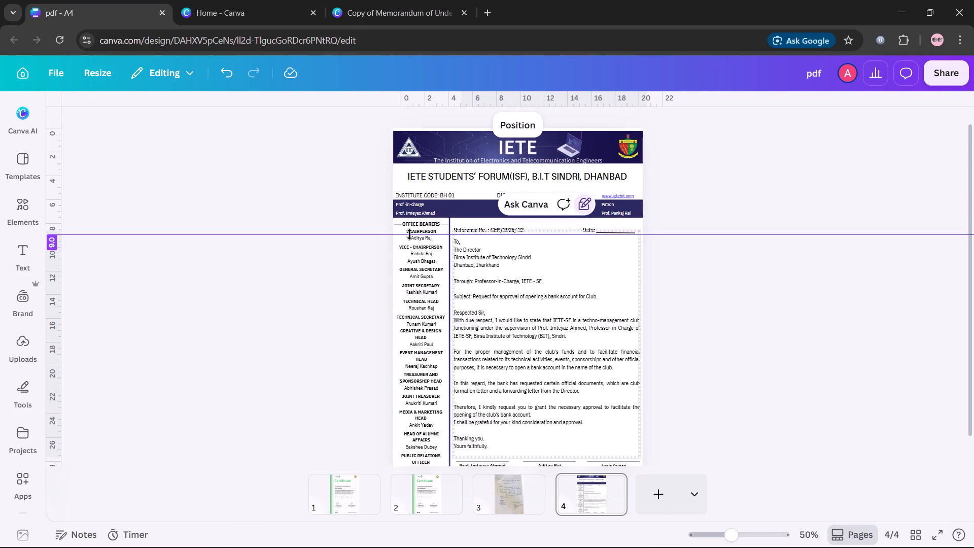
scroll(409, 234, "down", 1)
left_click(434, 180)
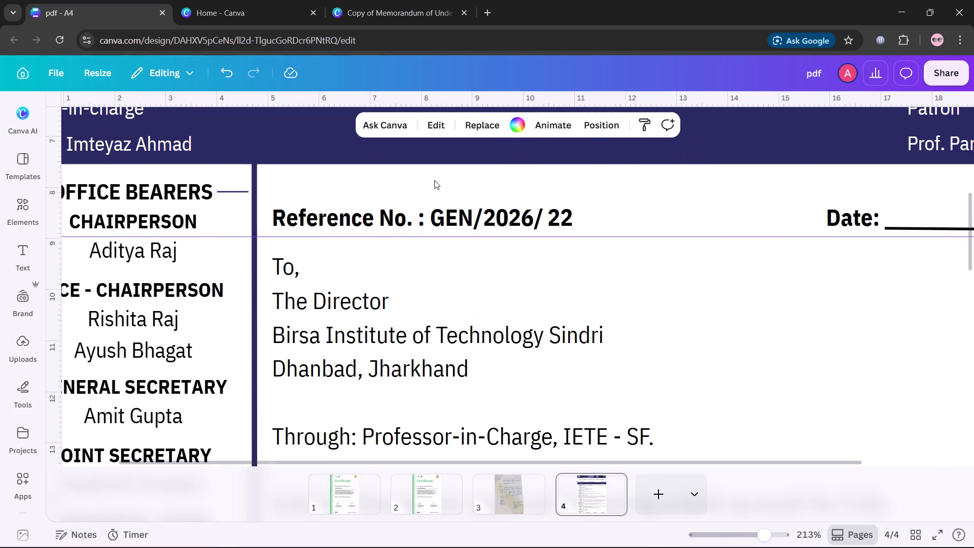
left_click_drag(427, 238, 427, 233)
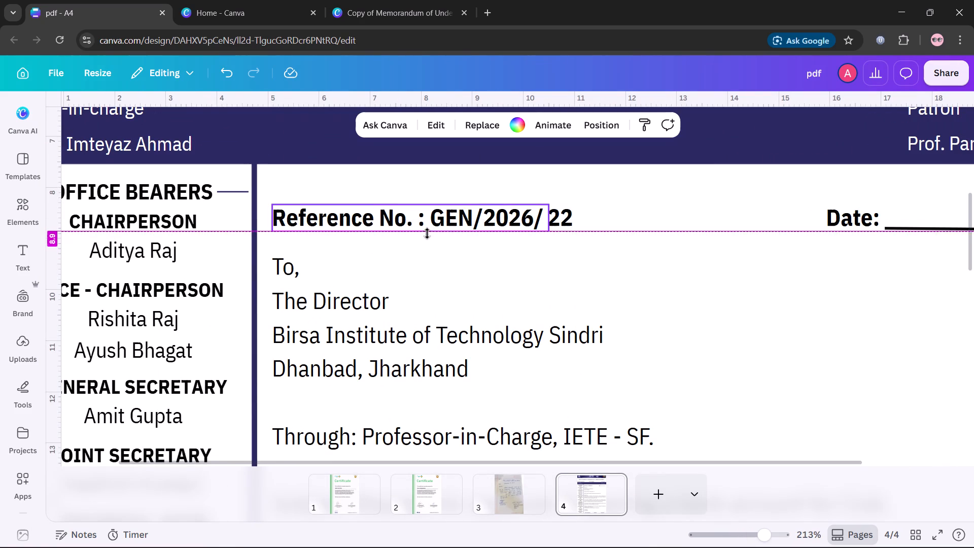
left_click_drag(427, 233, 429, 228)
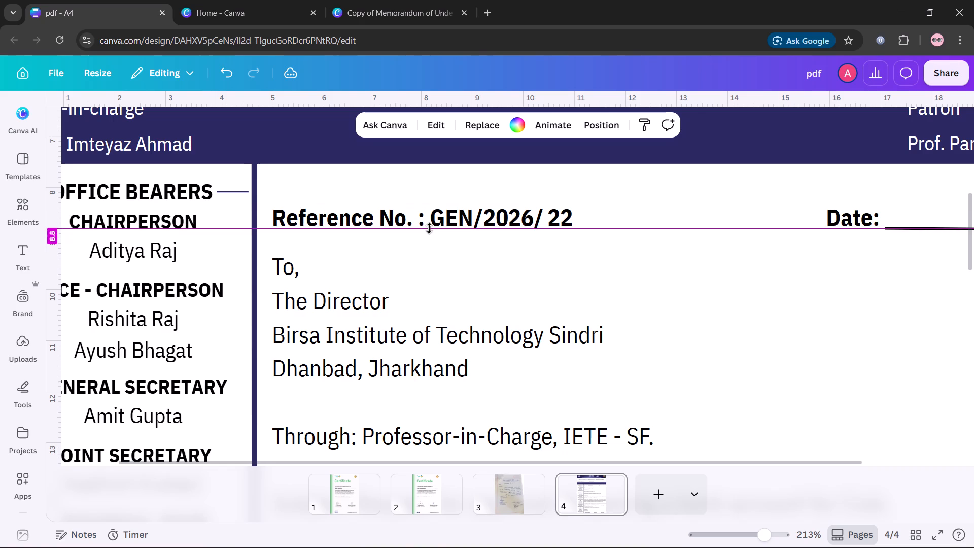
left_click_drag(429, 228, 430, 227)
Move the horizontal guide up away from the reference number, to about 4.9 cm.
left_click_drag(430, 227, 421, 30)
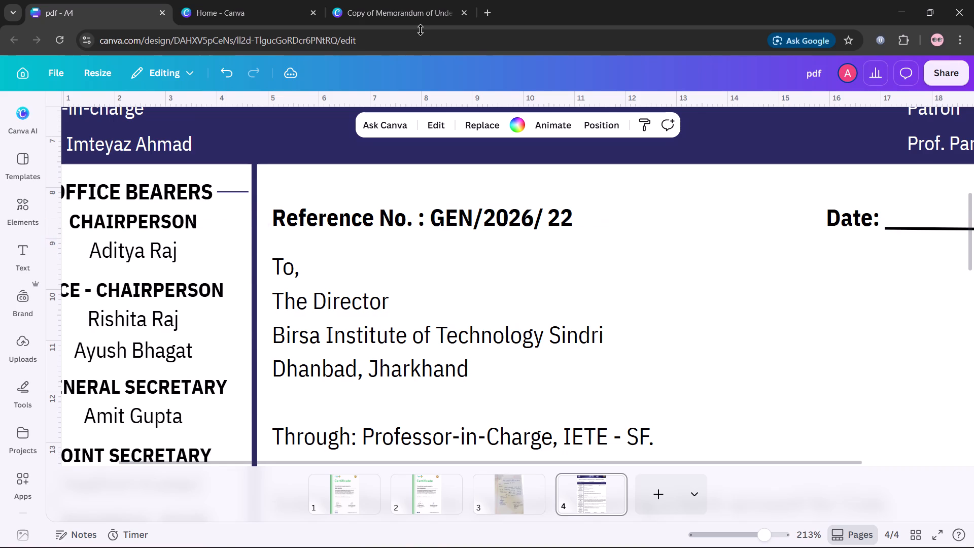
left_click_drag(421, 30, 421, 29)
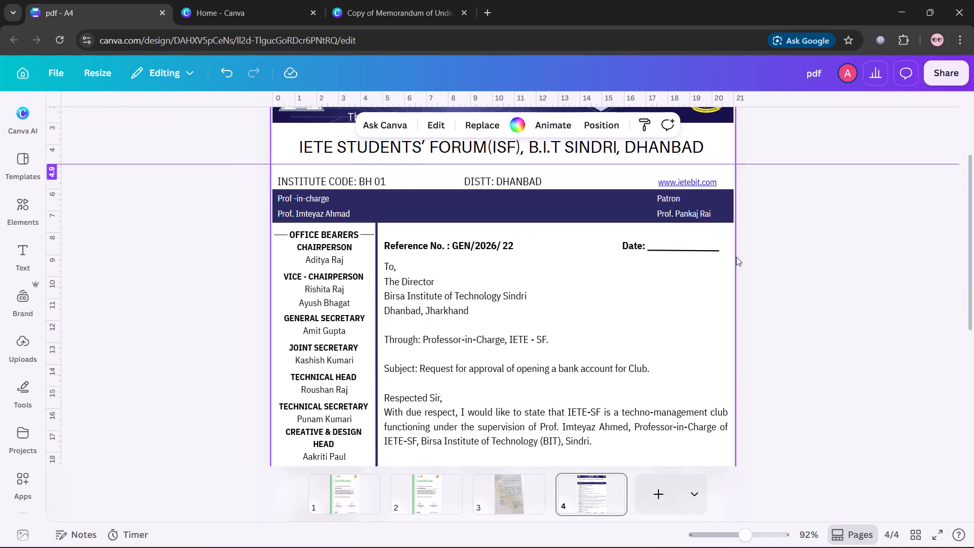
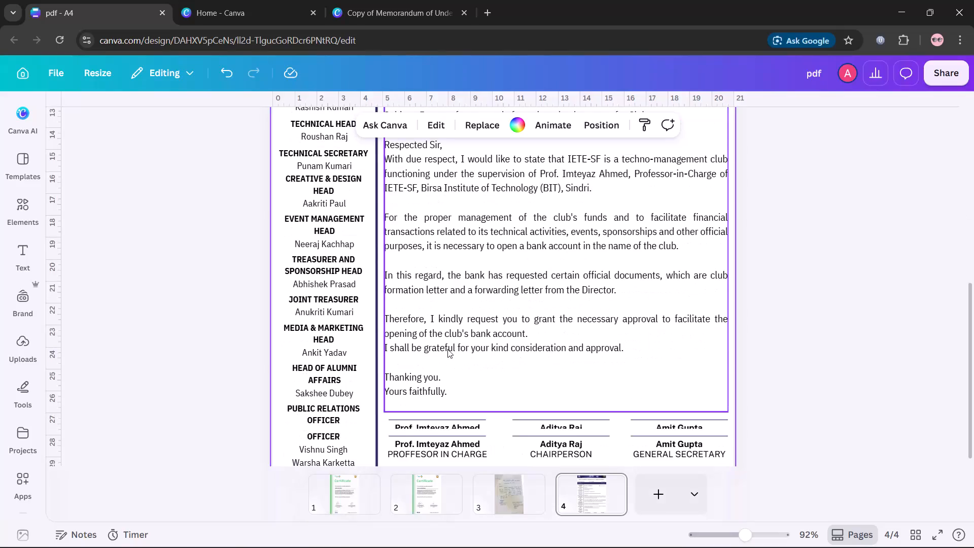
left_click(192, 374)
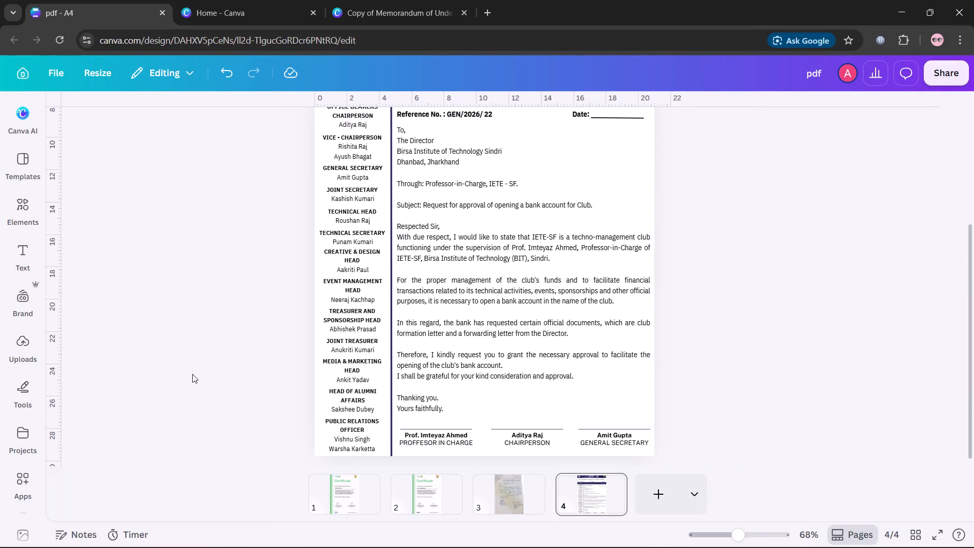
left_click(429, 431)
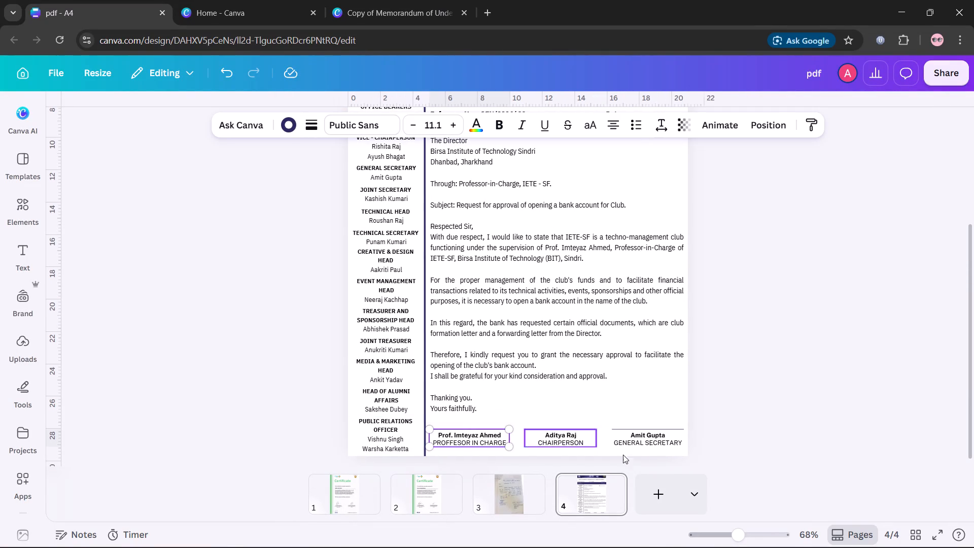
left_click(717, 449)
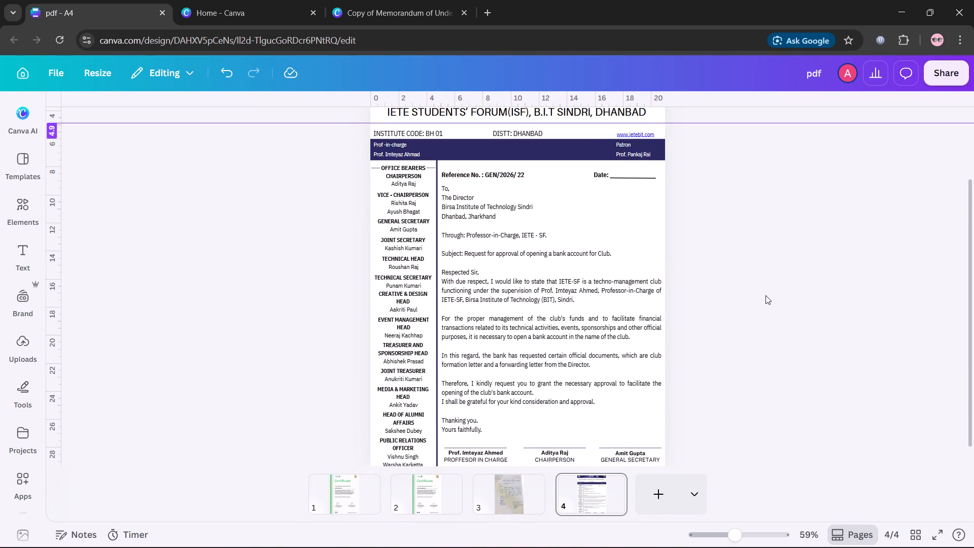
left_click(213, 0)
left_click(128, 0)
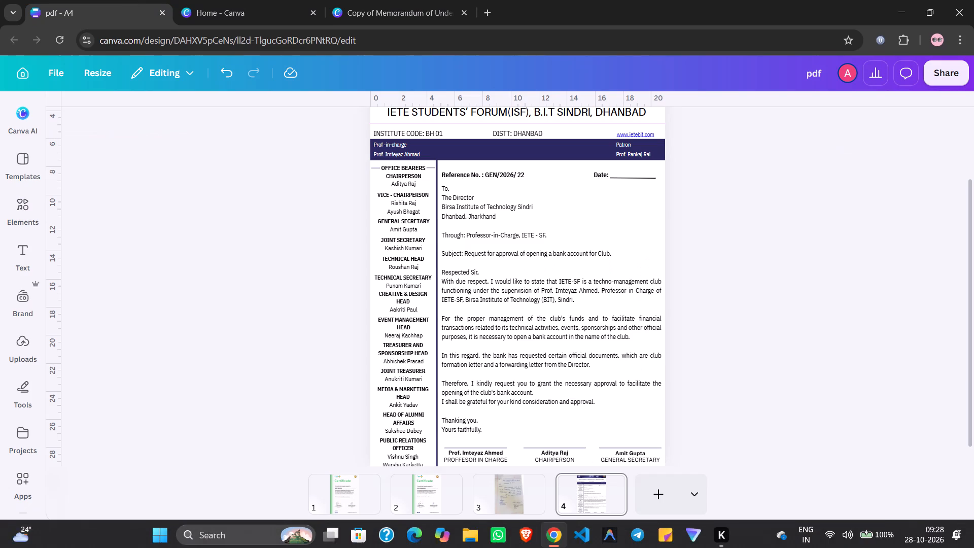
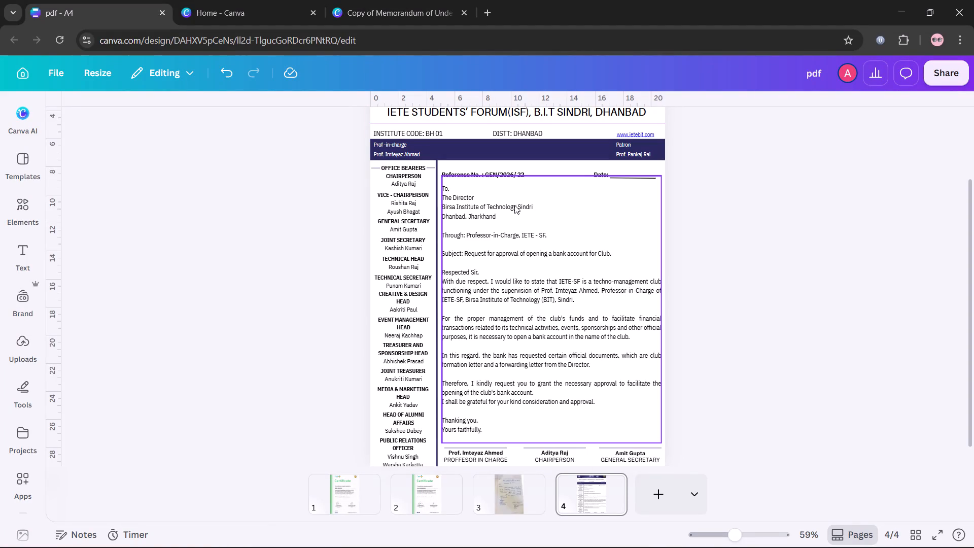
Duplicate the finished bank account letter on page 4, check the neighbouring pages, and select the copy on page 5.
right_click(592, 490)
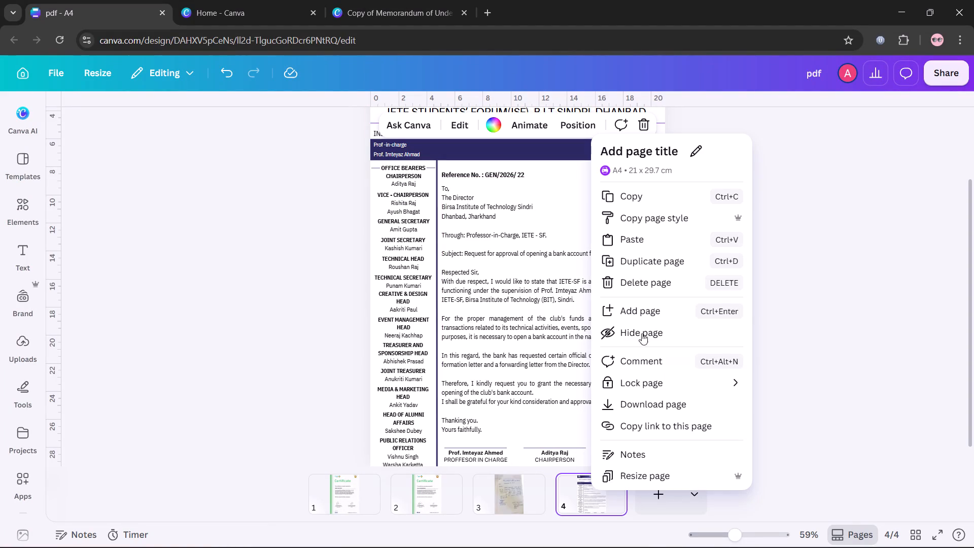
left_click(658, 259)
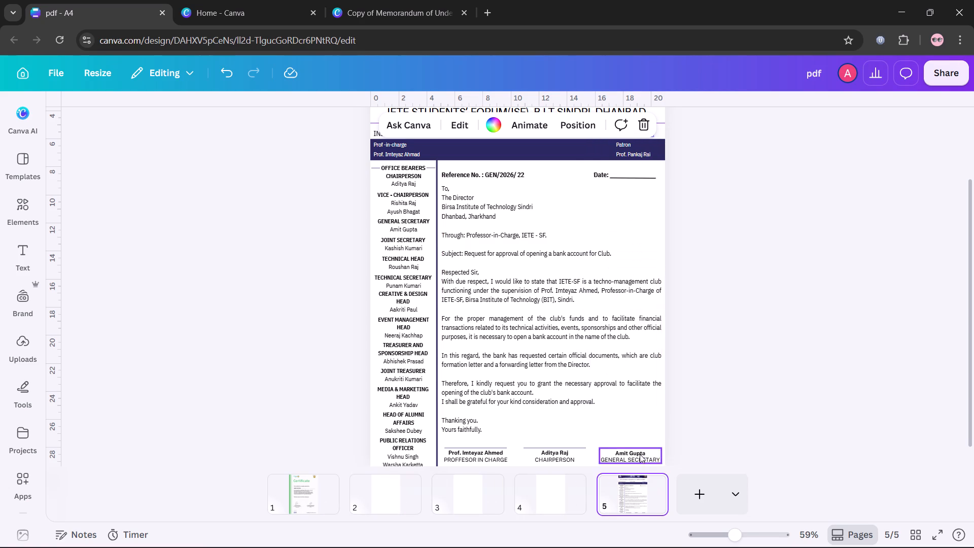
left_click(545, 502)
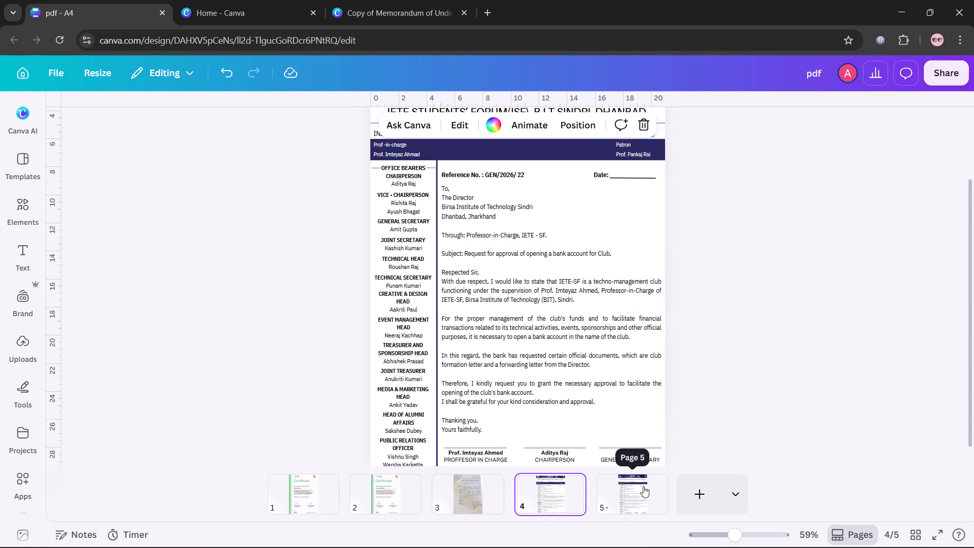
left_click(643, 486)
left_click(485, 500)
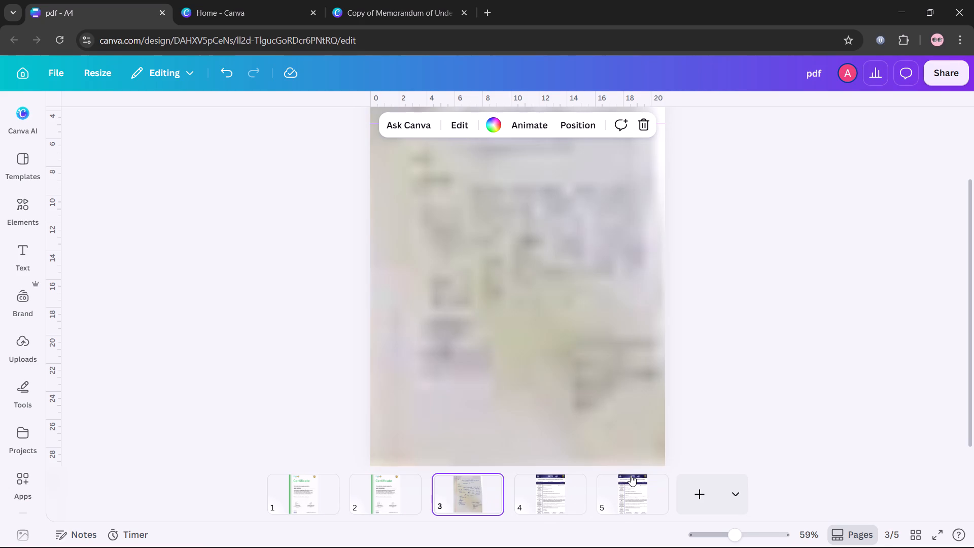